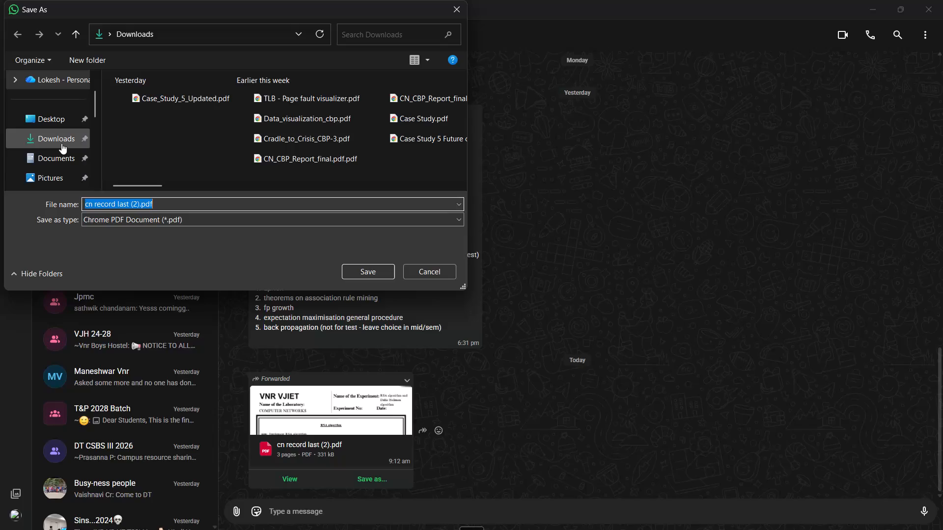
Save the forwarded PDF in the Downloads folder under the file name cn record last (2).pdf.
click(61, 143)
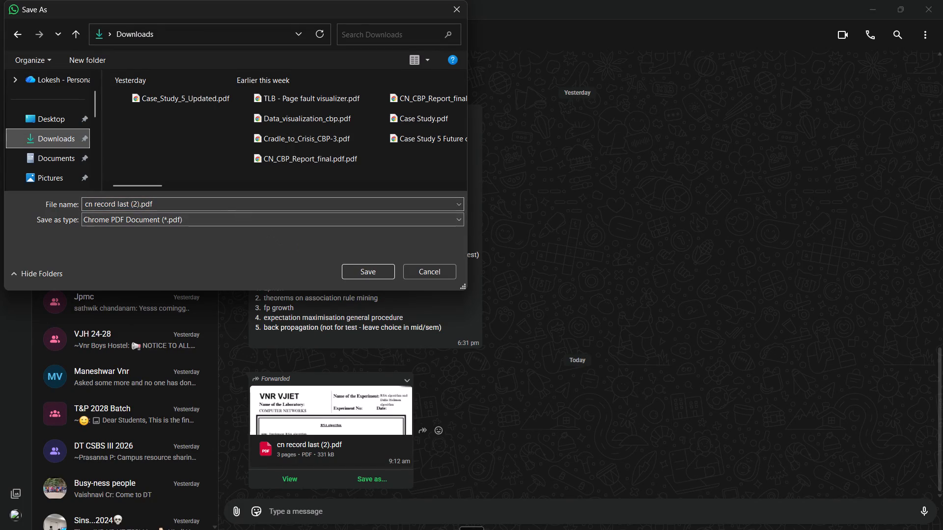
click(233, 203)
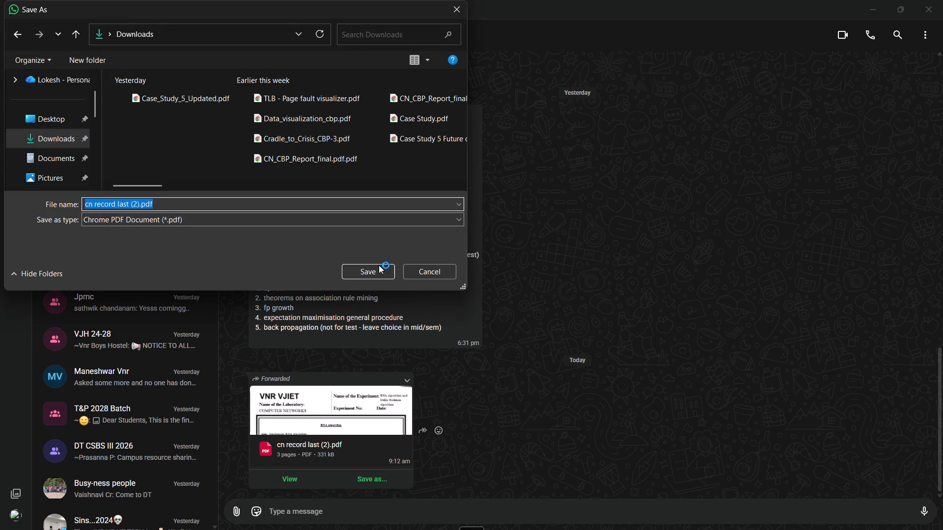
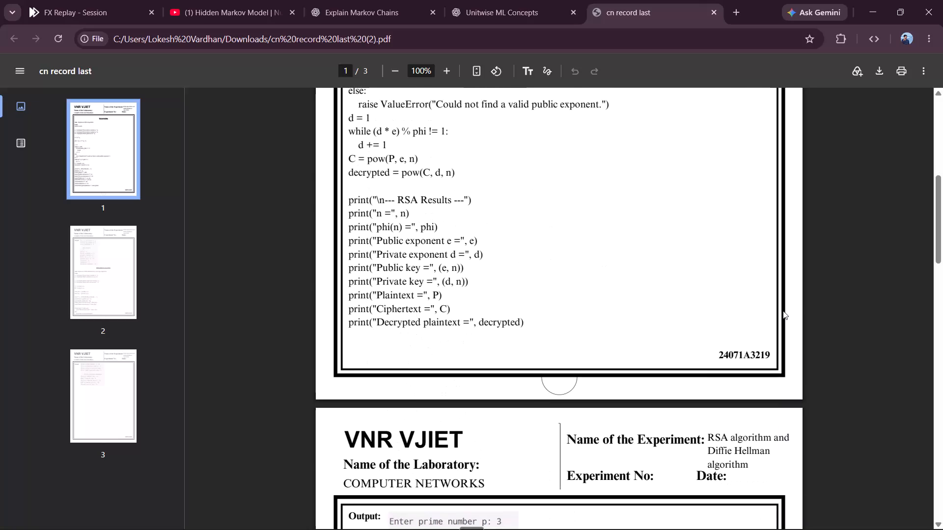
Skim the pages of the saved cn record last PDF from start to end, return to the first page and close the document.
scroll(783, 311, down, 7)
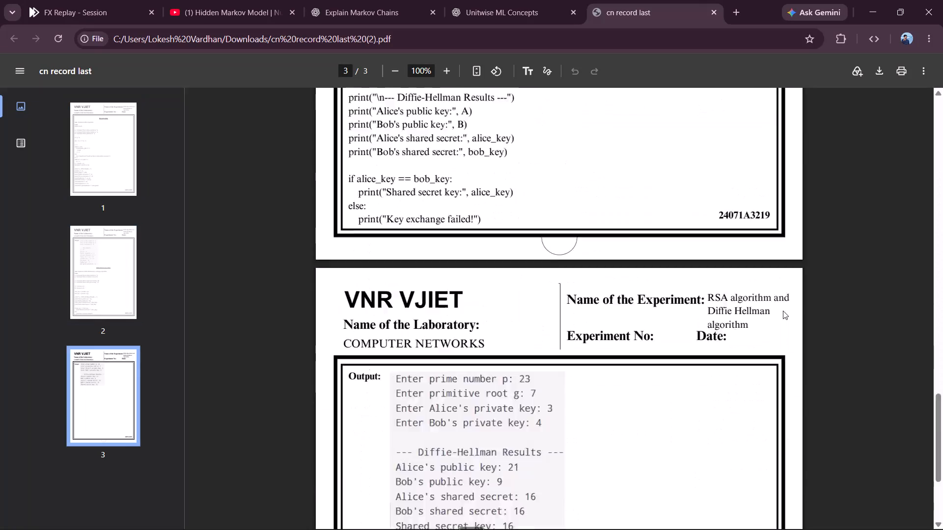
scroll(783, 311, down, 6)
scroll(783, 311, up, 16)
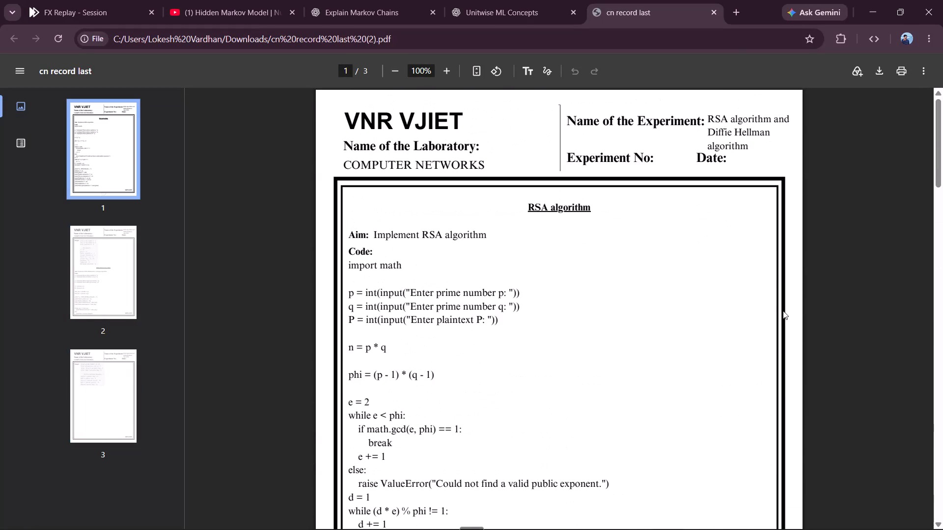
click(710, 8)
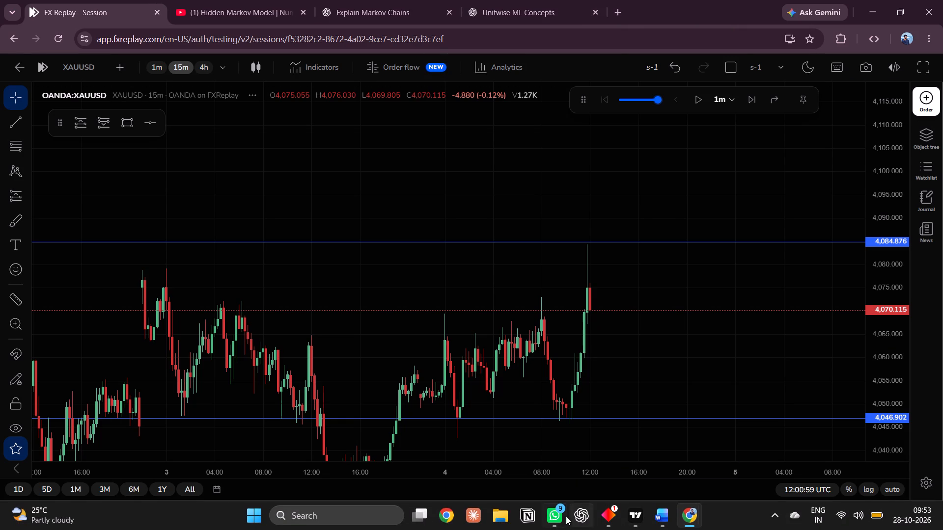
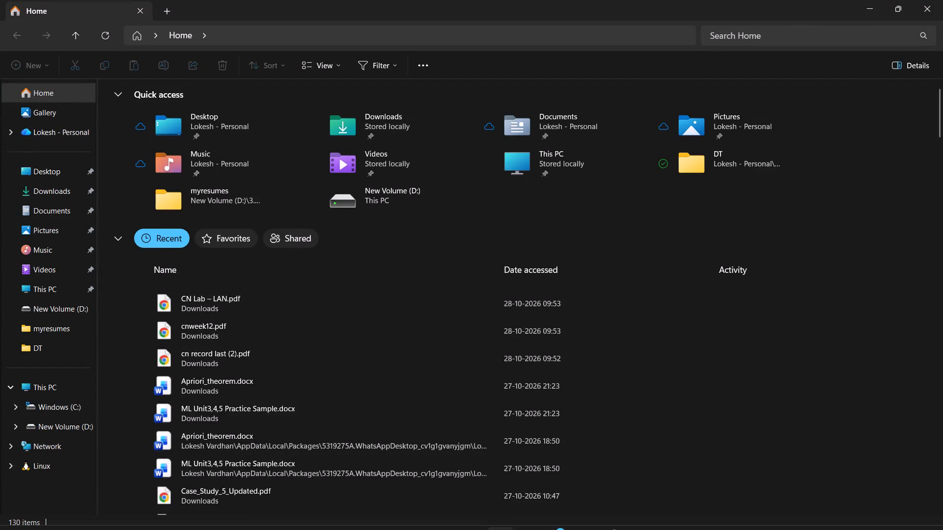
Switch to the empty Chrome window, search Google for "i love pdf" and open the iLovePDF website.
click(684, 513)
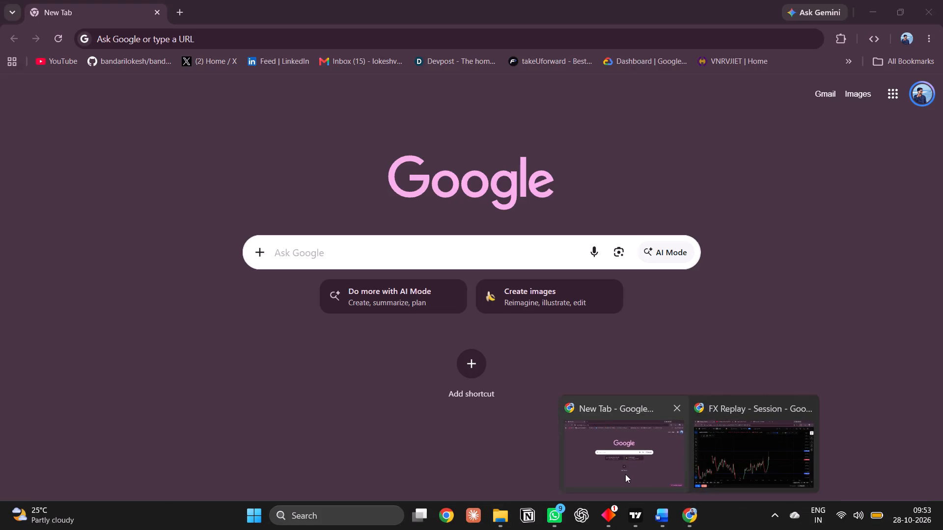
click(625, 474)
click(430, 247)
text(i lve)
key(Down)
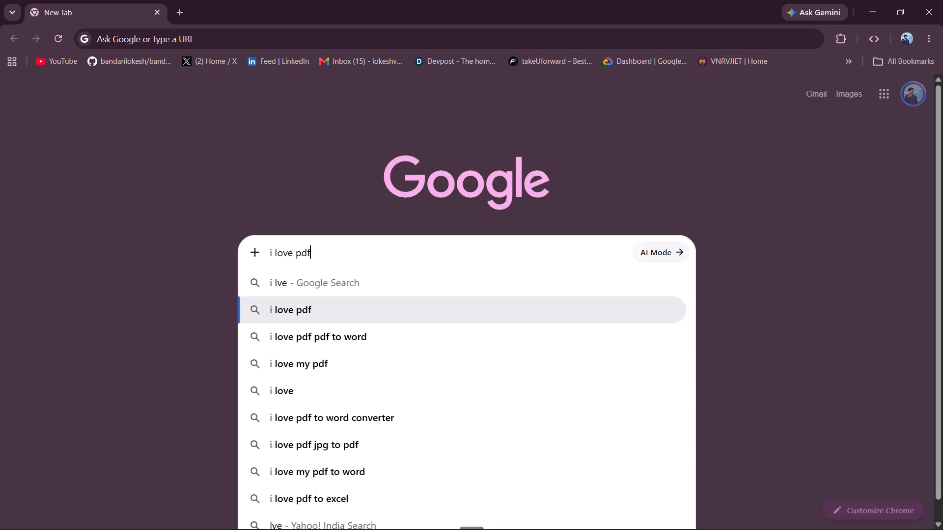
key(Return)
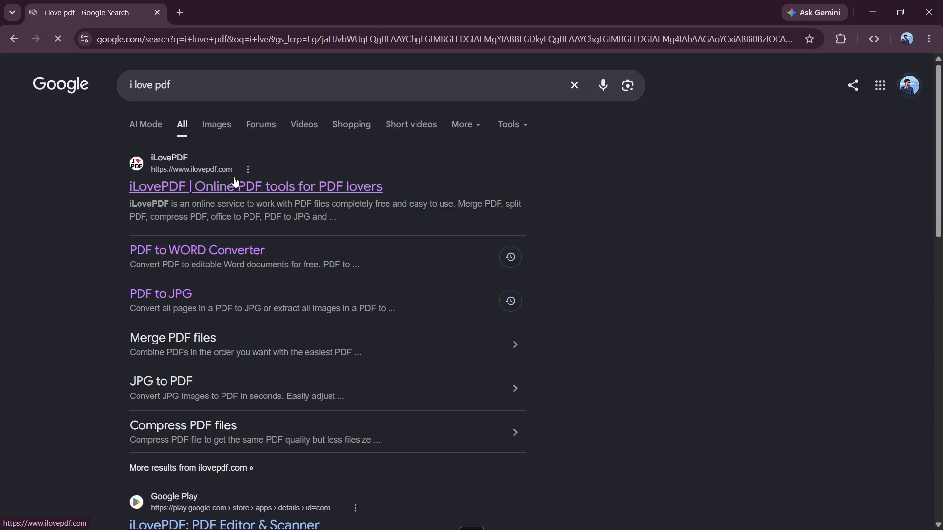
click(234, 177)
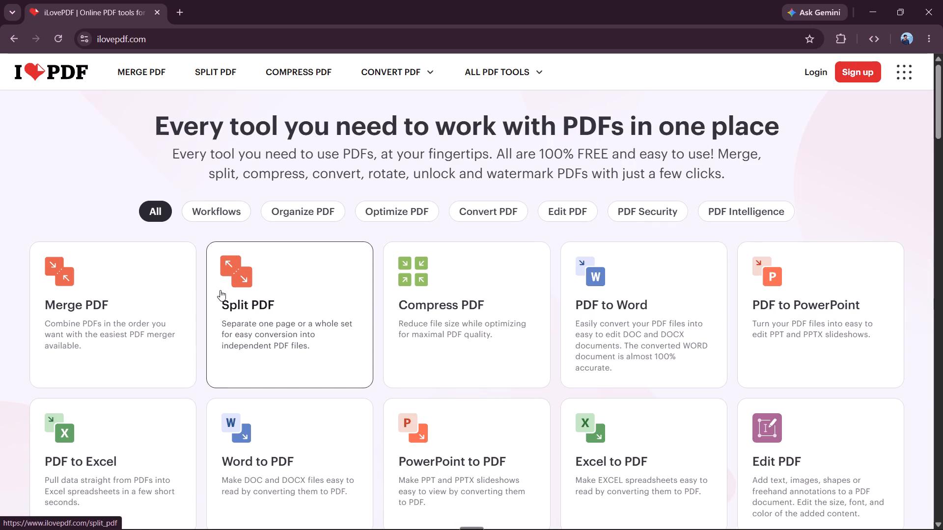
Open the PDF to Word converter and bring up the file chooser for the PDF to convert.
click(669, 320)
click(497, 213)
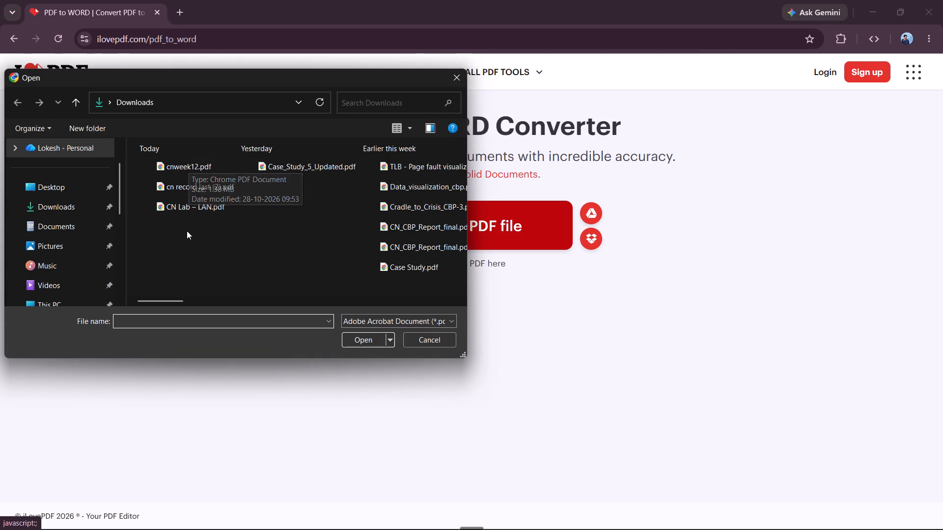
Load cnweek12.pdf, convert it to Word, and save the result as cnweek12.docx in the Downloads folder.
click(174, 170)
key(Return)
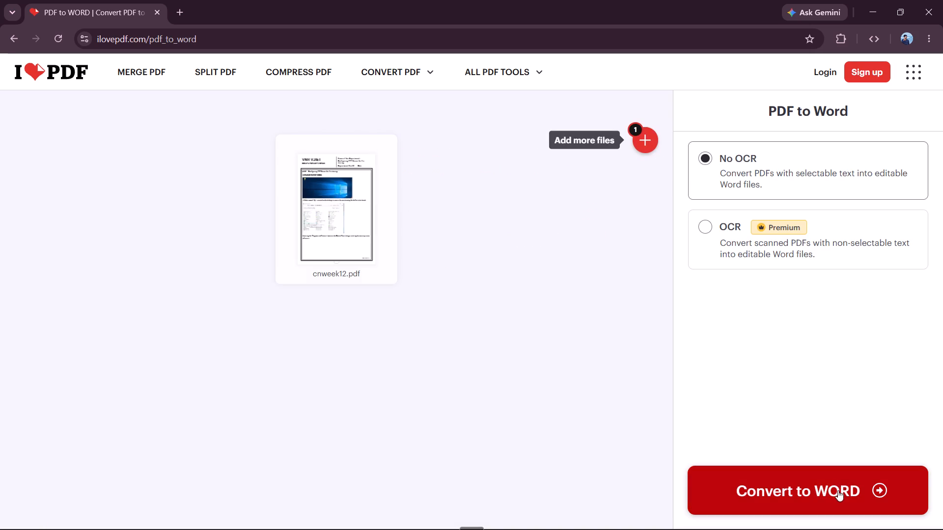
click(837, 491)
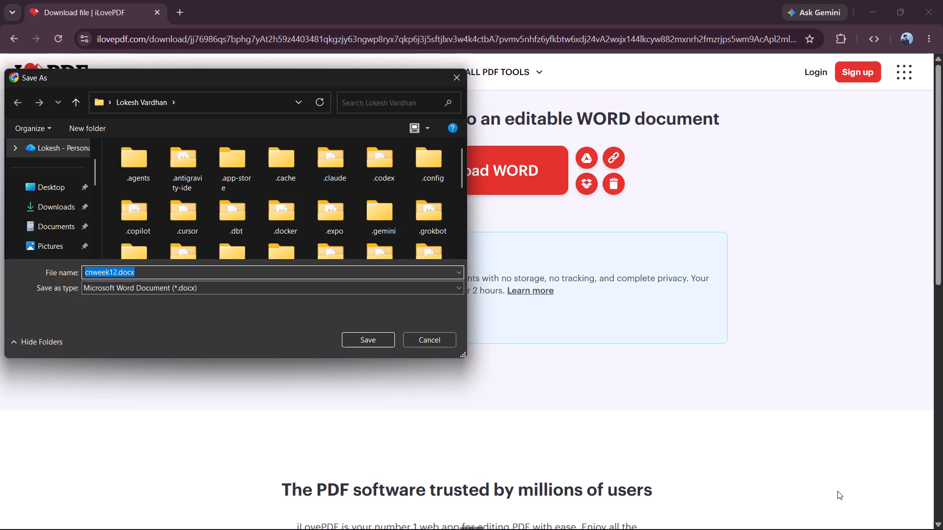
click(36, 214)
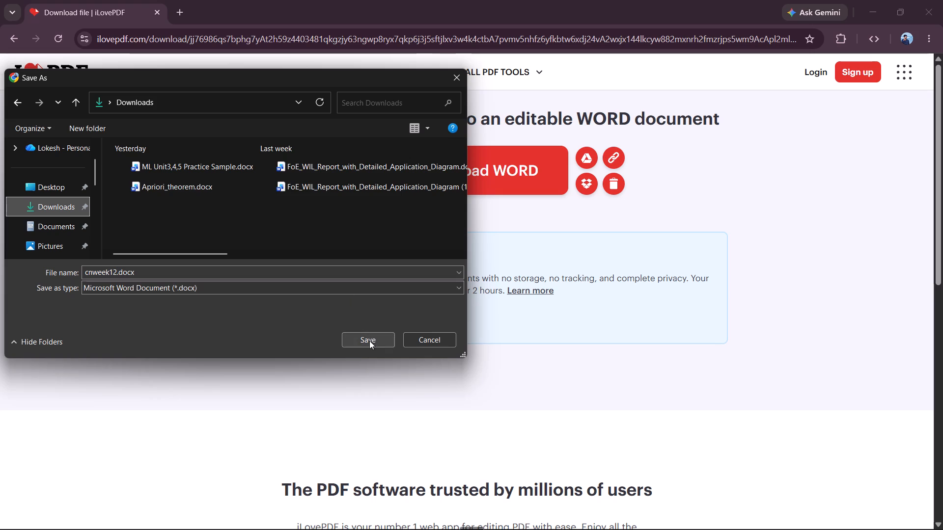
click(366, 344)
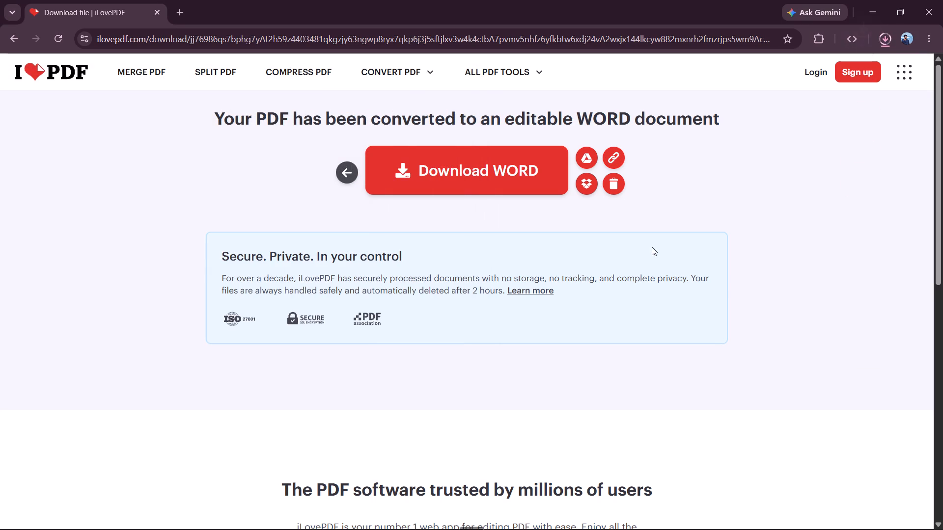
Open the downloaded cnweek12.docx in Microsoft Word and enable editing.
click(790, 72)
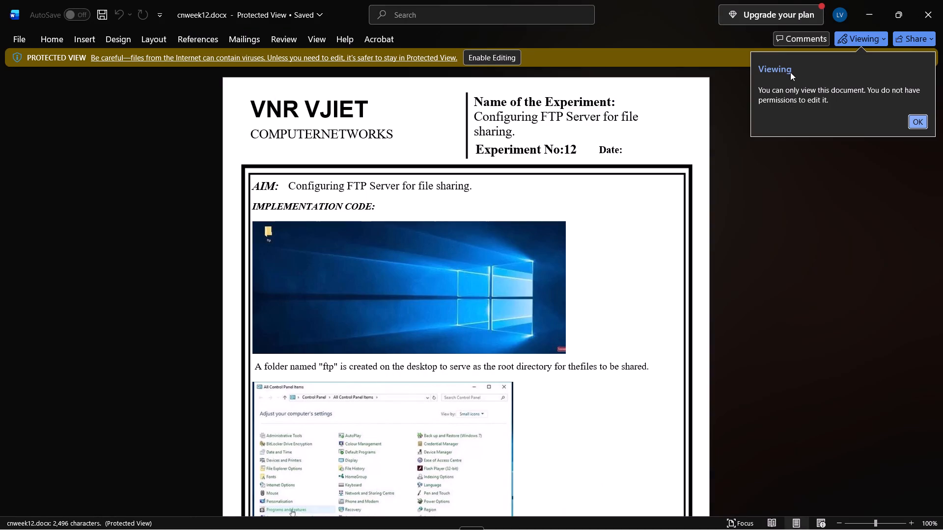
click(481, 57)
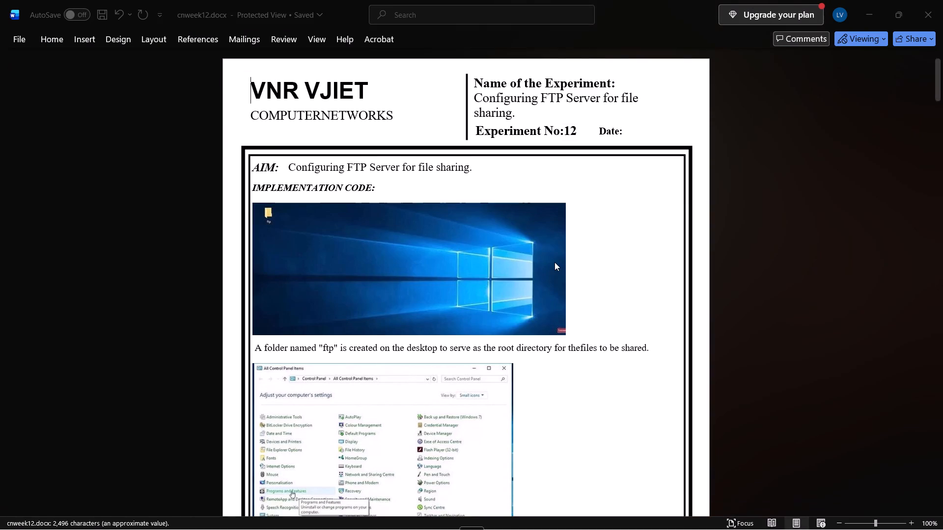
Set up a find-and-replace of the page-footer roll number, using the same number ending in 05 as the replacement.
scroll(555, 262, down, 10)
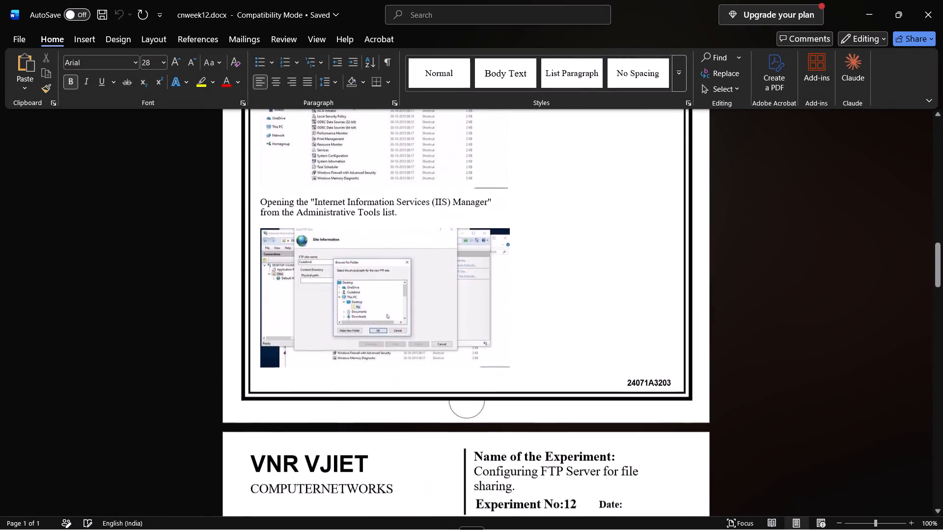
scroll(555, 262, down, 2)
drag(627, 284, 683, 280)
key(ctrl+c)
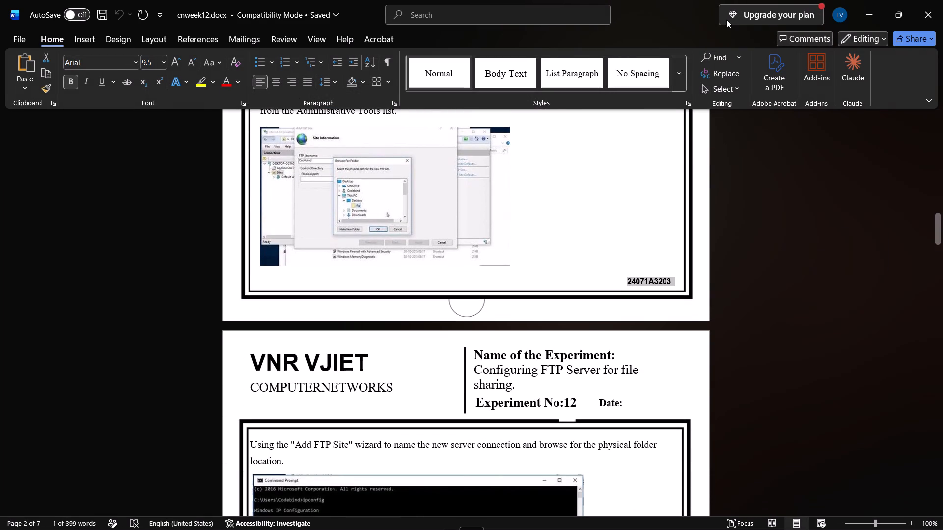
click(731, 74)
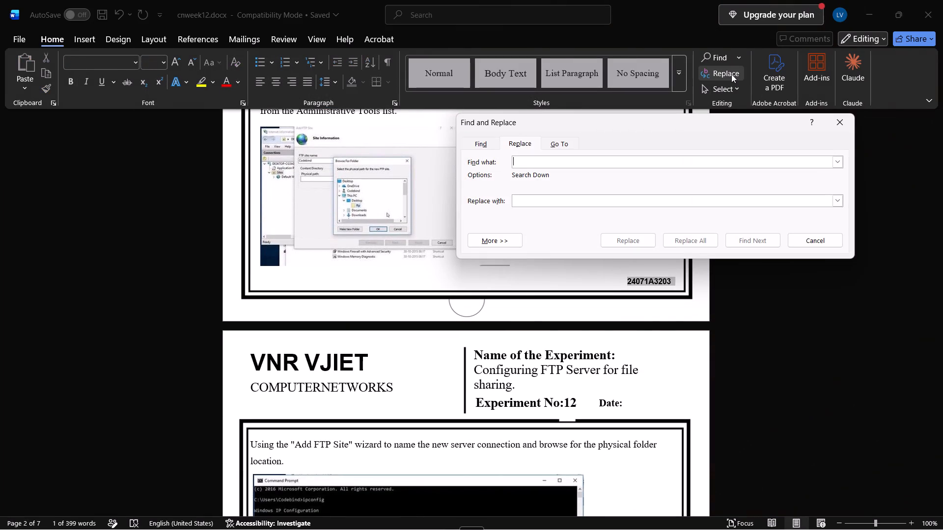
key(ctrl+v)
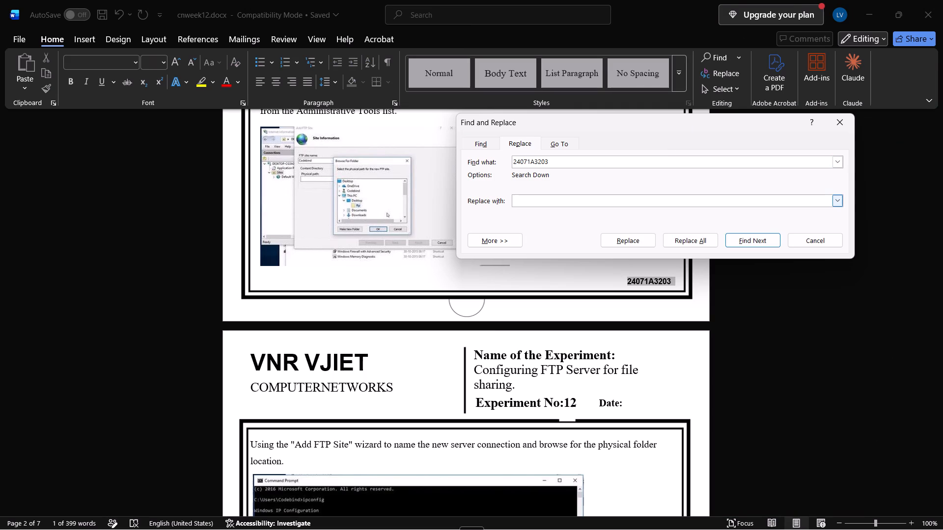
click(602, 199)
key(ctrl+v)
key(BackSpace)
key(BackSpace)
key(0)
key(5)
Replace all occurrences of the roll number throughout the document, continuing the search from the beginning, and close Find and Replace.
click(739, 239)
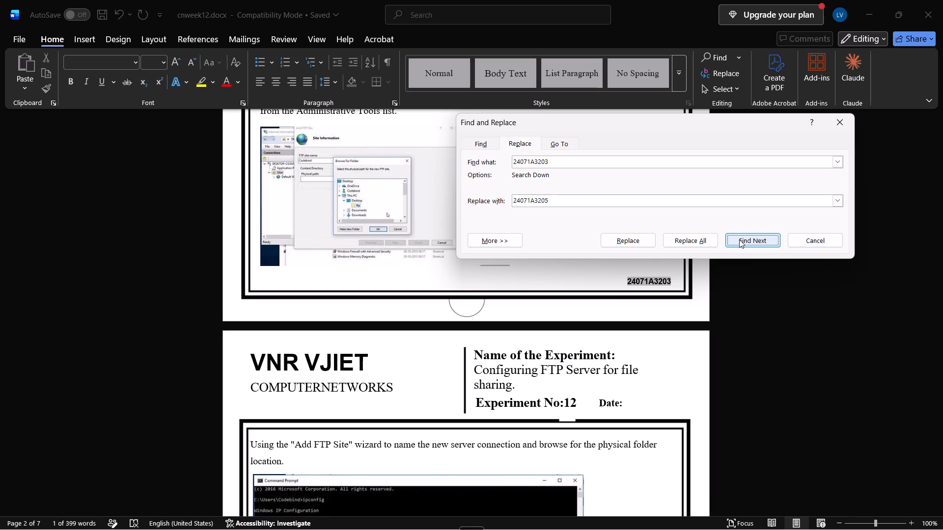
click(739, 239)
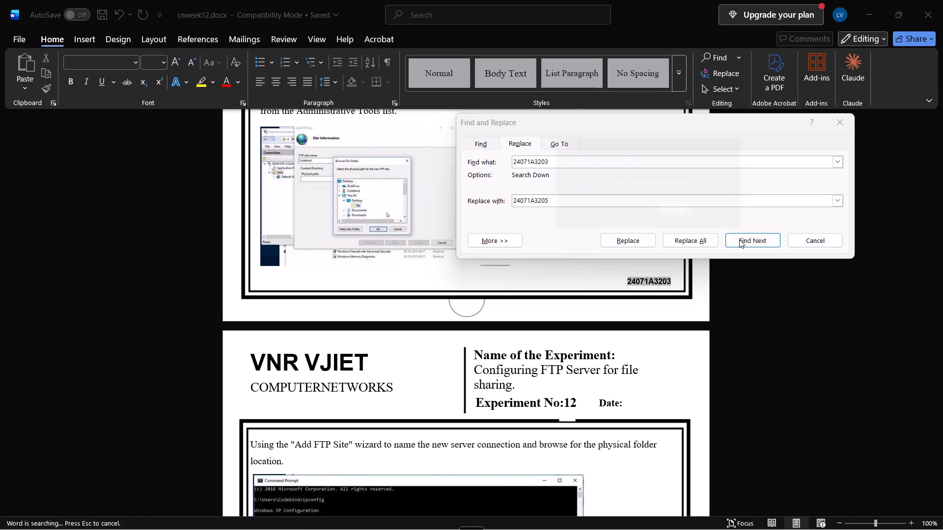
click(684, 216)
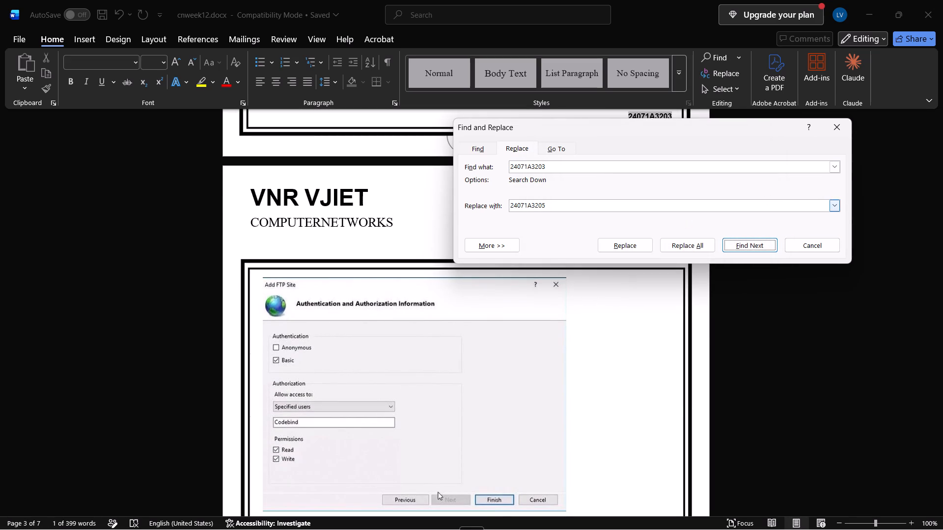
click(692, 241)
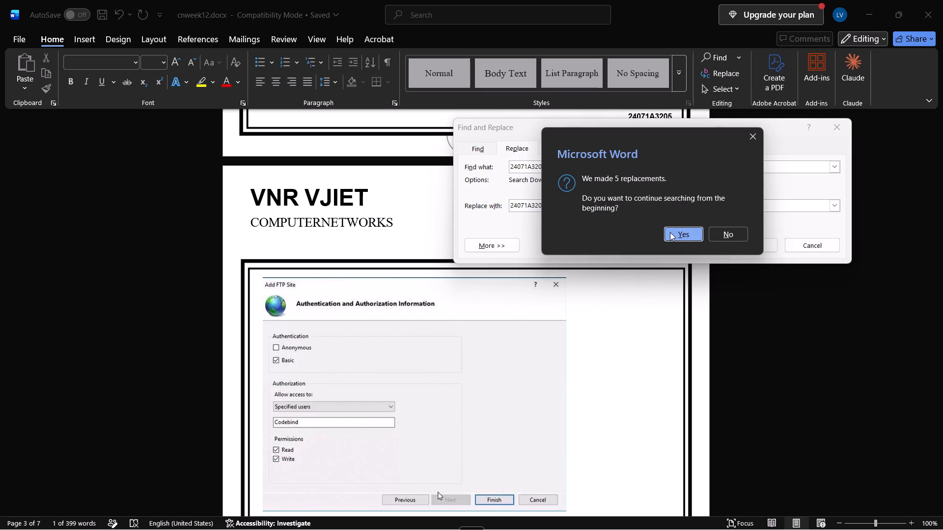
click(670, 232)
click(730, 232)
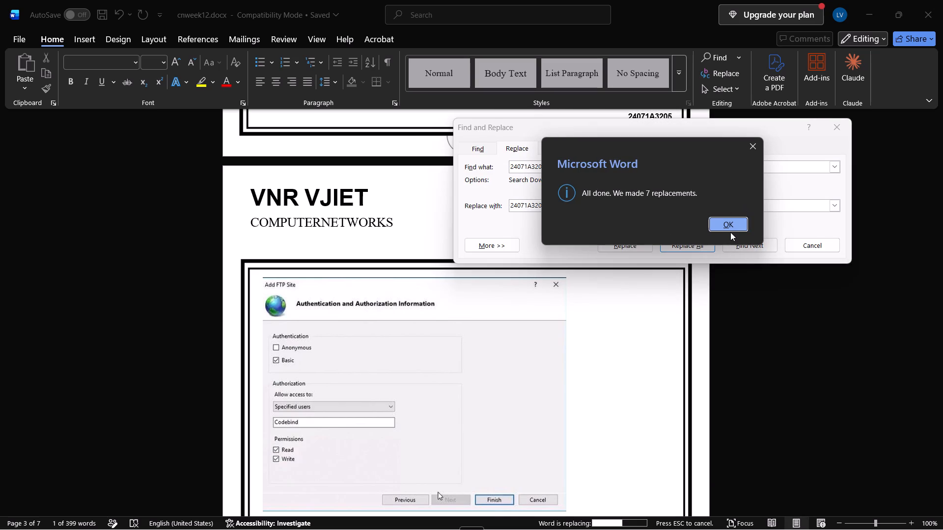
click(734, 225)
click(859, 284)
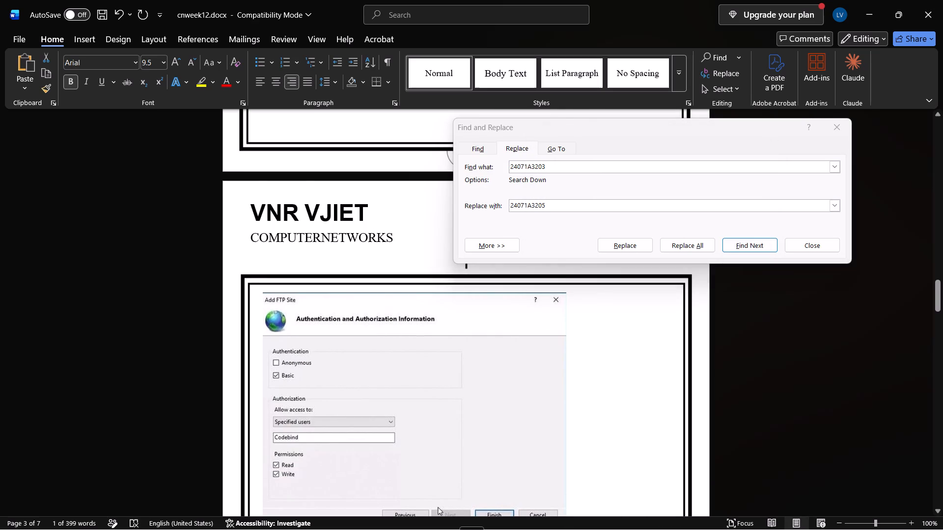
click(805, 243)
Review all pages of the document to check the roll number in the footers.
scroll(805, 243, up, 16)
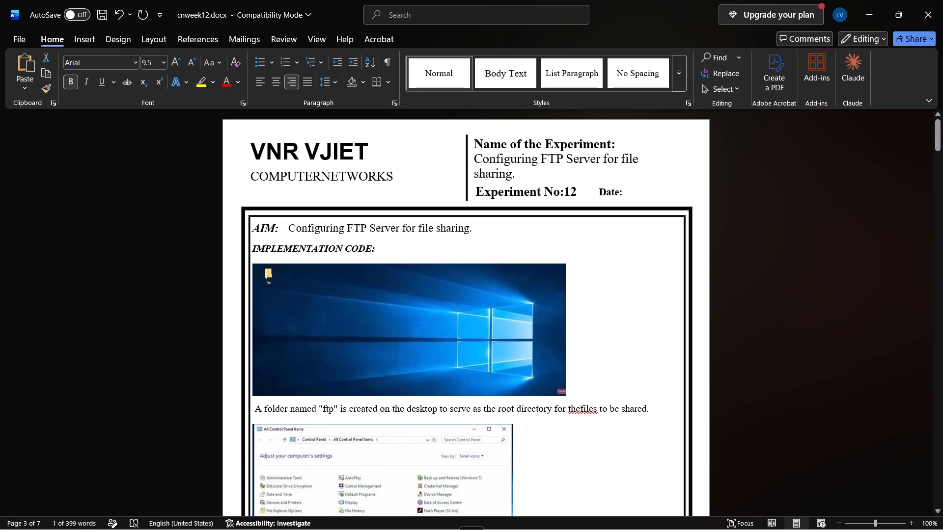
scroll(805, 243, up, 1)
click(805, 243)
scroll(805, 243, down, 6)
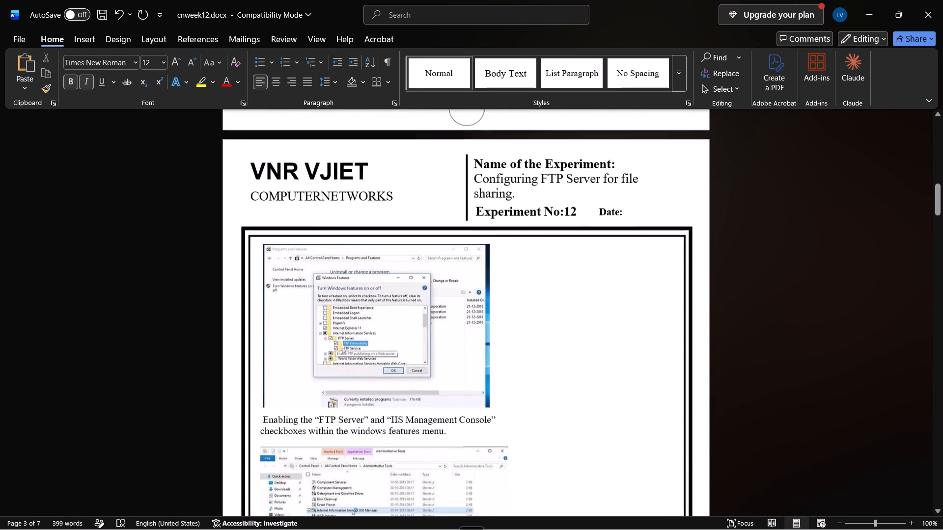
scroll(805, 243, down, 7)
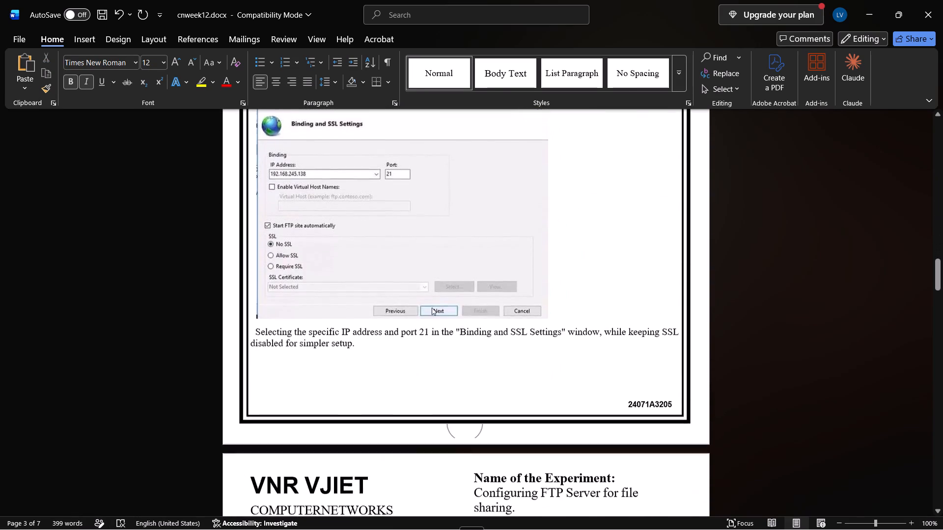
scroll(805, 243, down, 6)
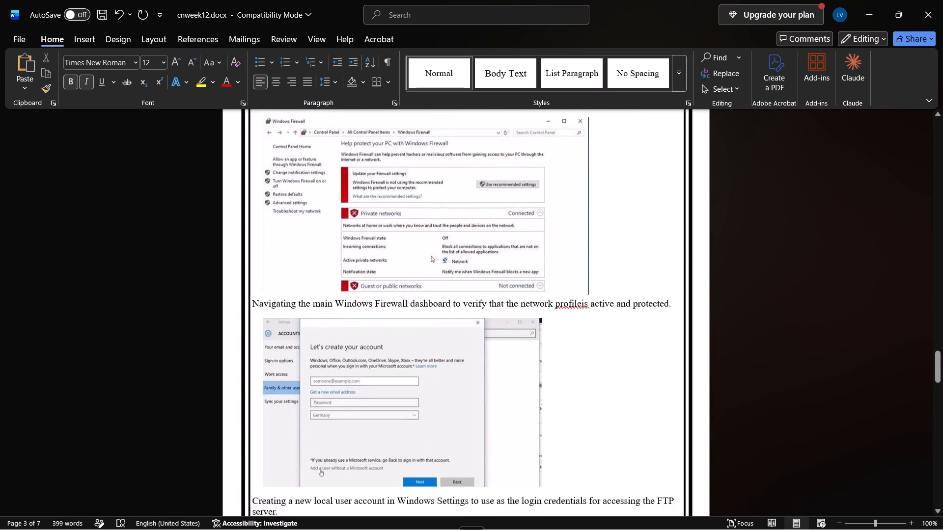
scroll(805, 243, down, 6)
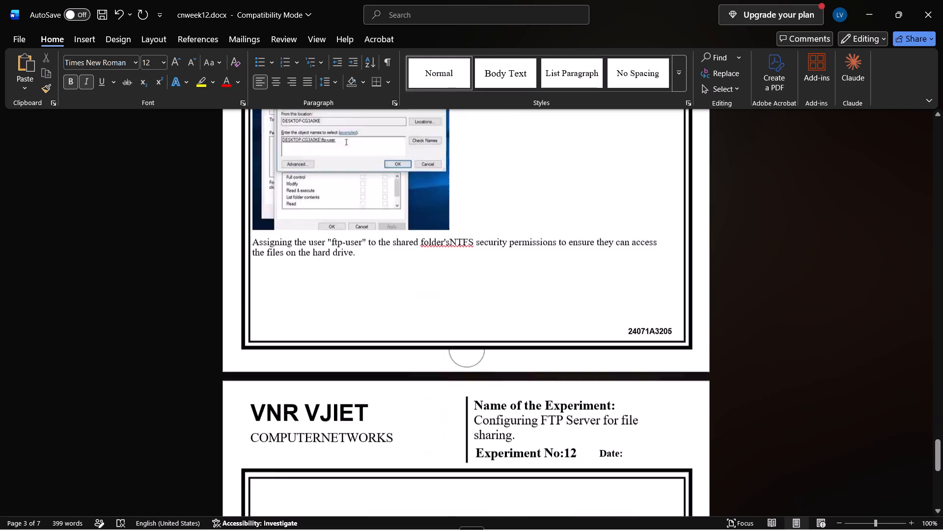
scroll(805, 243, down, 4)
scroll(805, 243, up, 9)
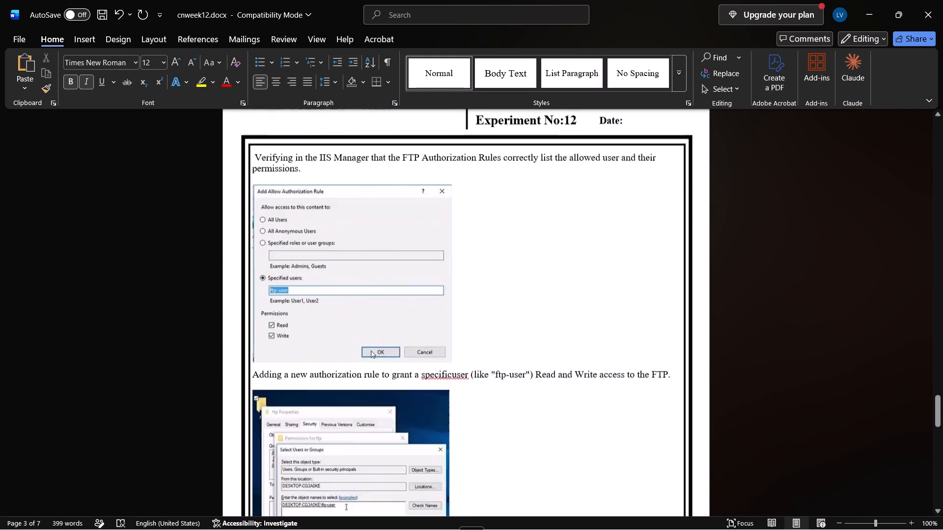
scroll(819, 353, up, 15)
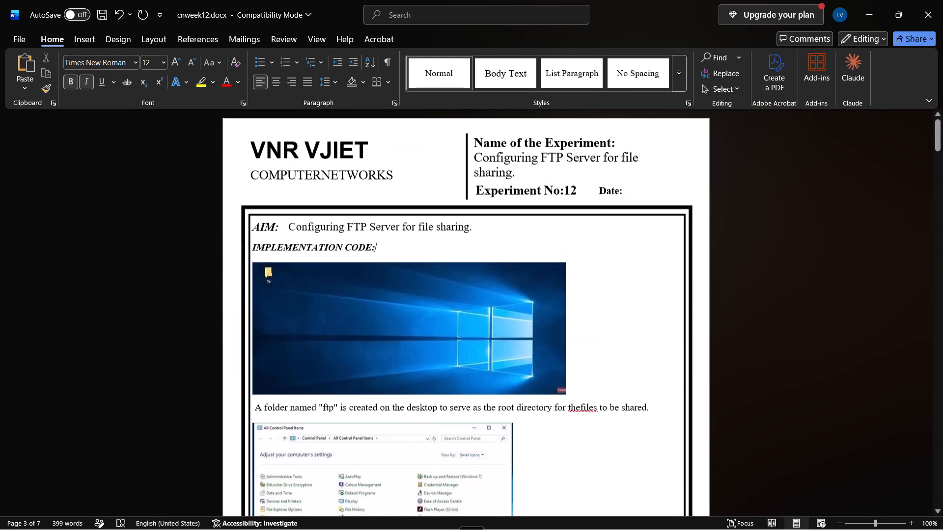
scroll(819, 353, up, 7)
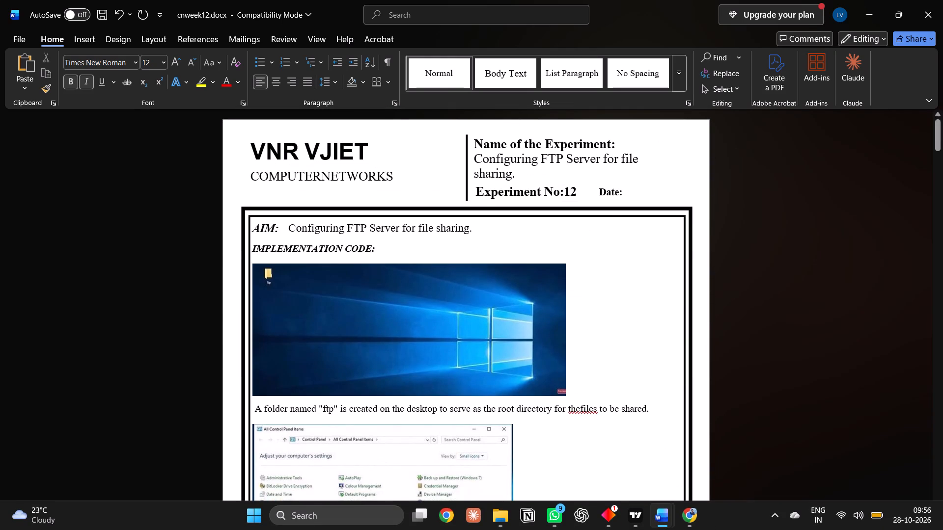
Save the edited document as a new Word document named 12, accepting the upgrade to the newest file format.
click(25, 36)
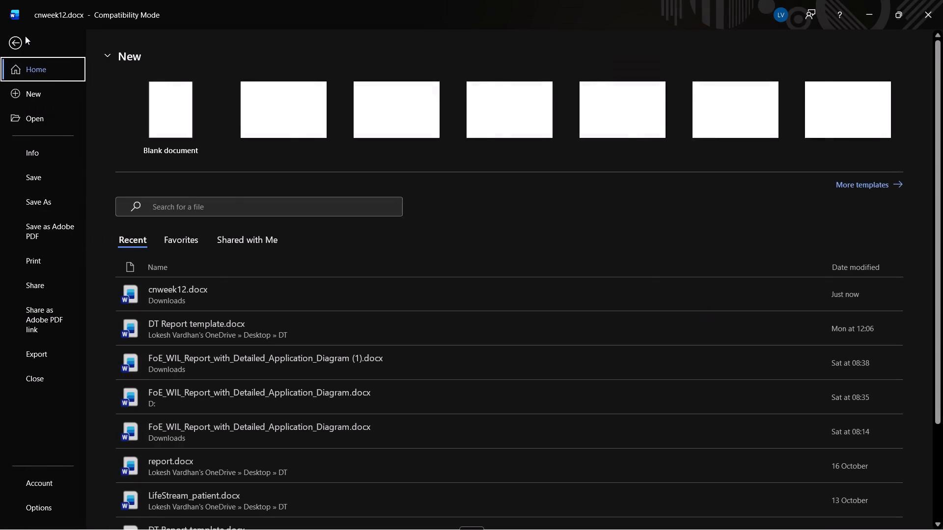
click(41, 203)
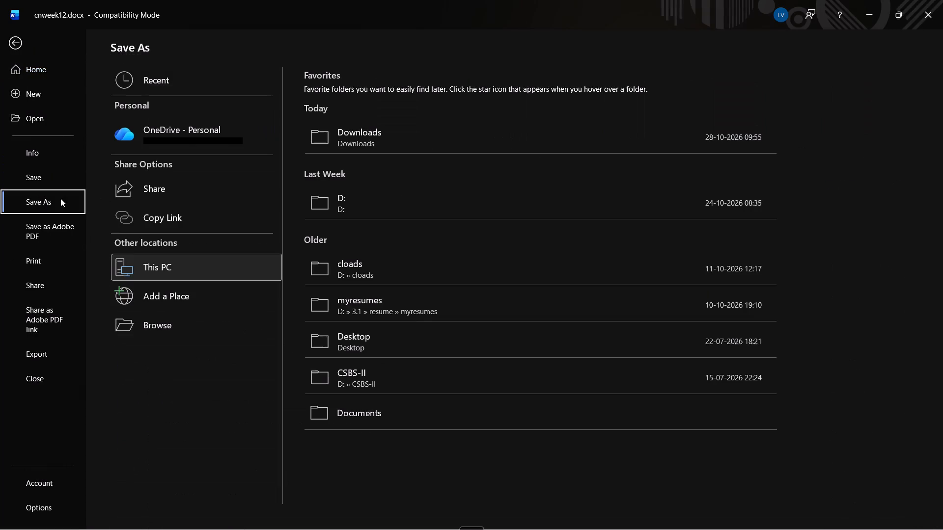
click(402, 125)
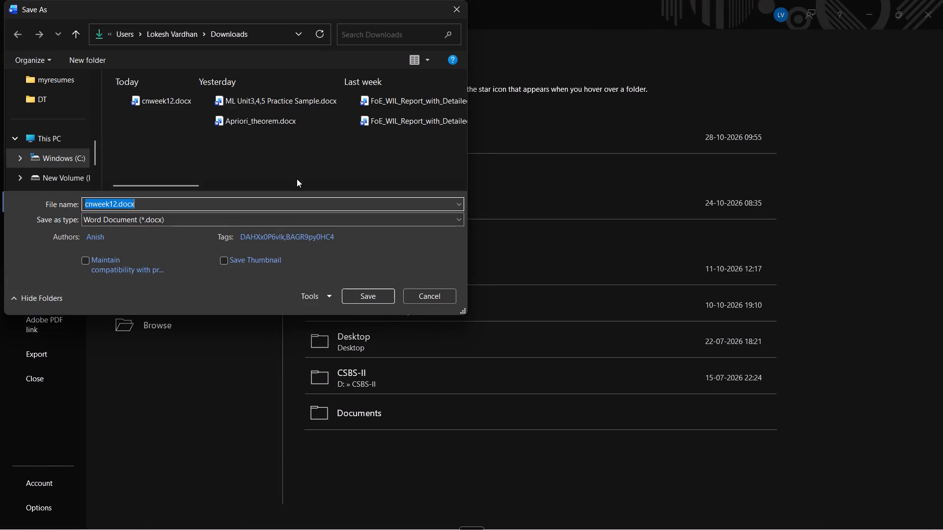
text(12)
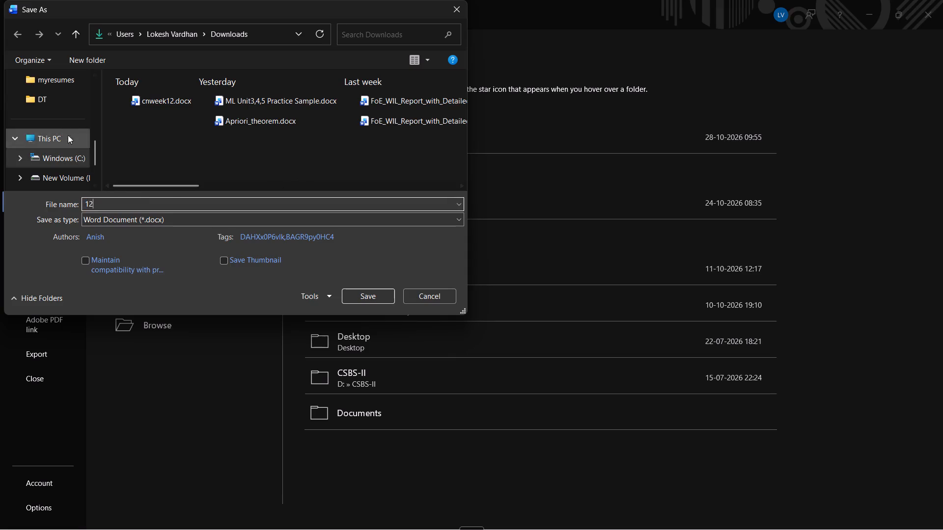
scroll(64, 92, up, 3)
click(50, 181)
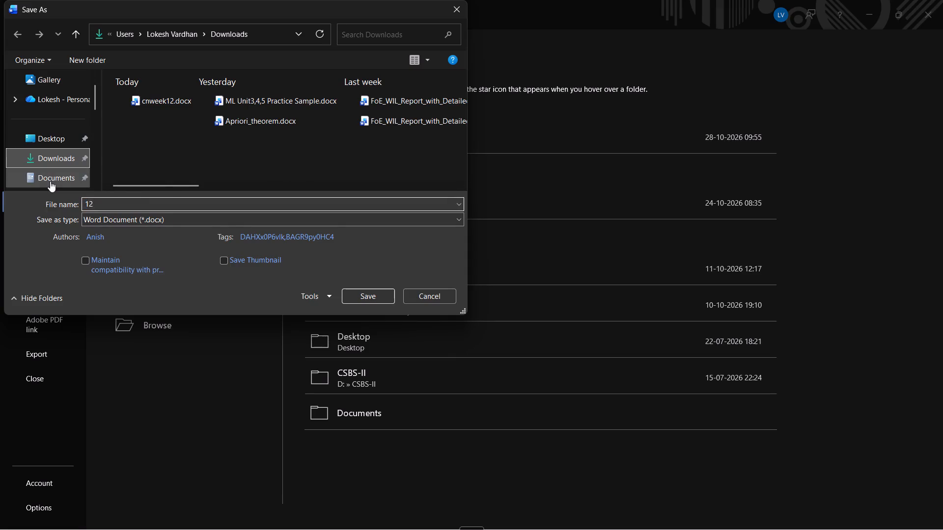
click(379, 294)
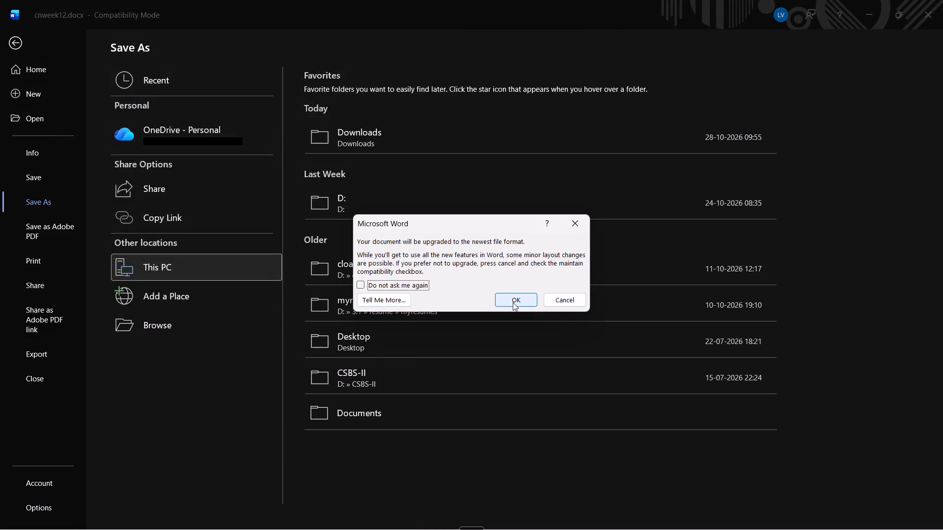
click(513, 302)
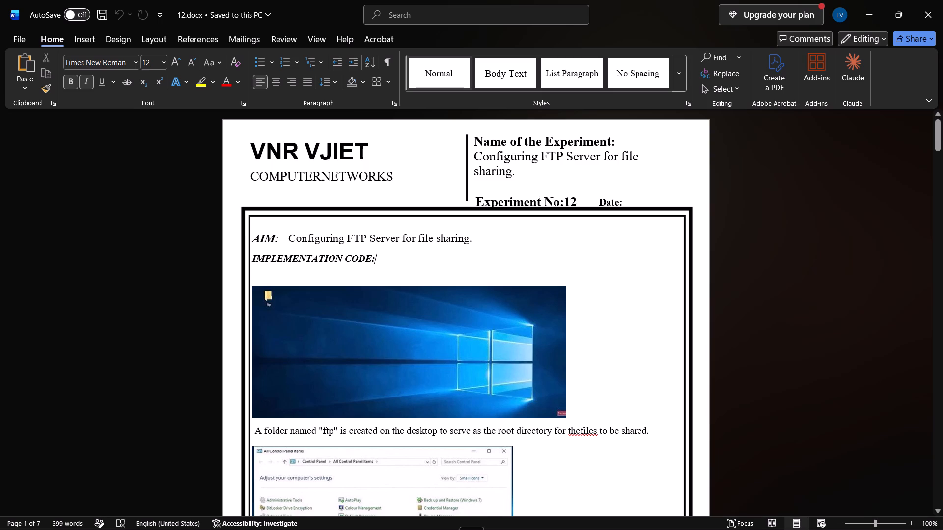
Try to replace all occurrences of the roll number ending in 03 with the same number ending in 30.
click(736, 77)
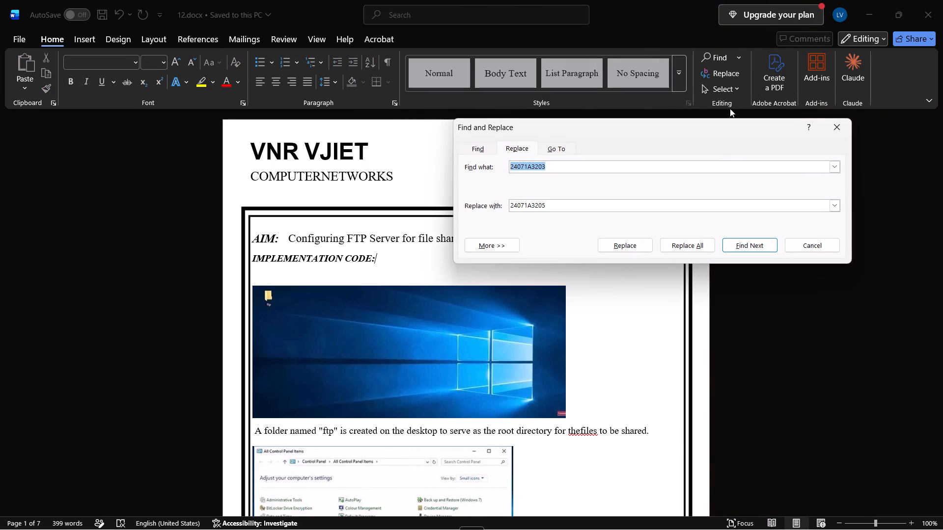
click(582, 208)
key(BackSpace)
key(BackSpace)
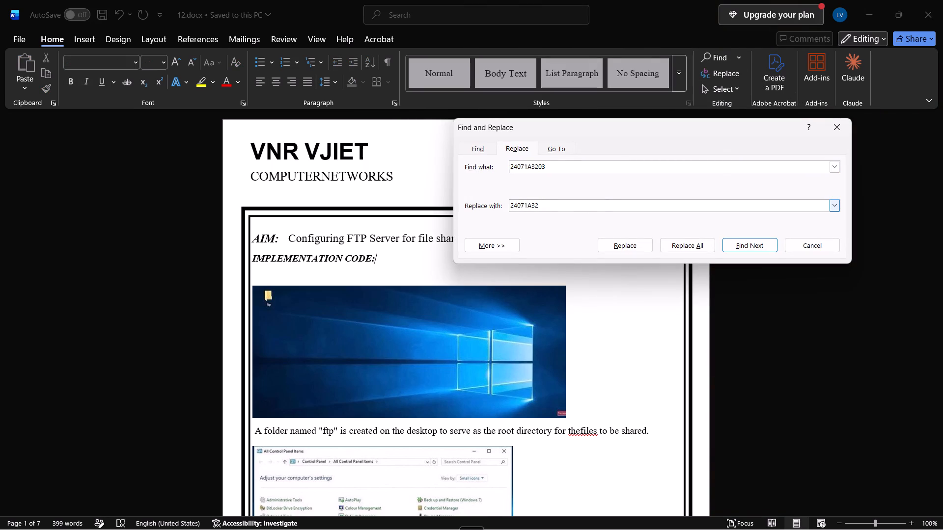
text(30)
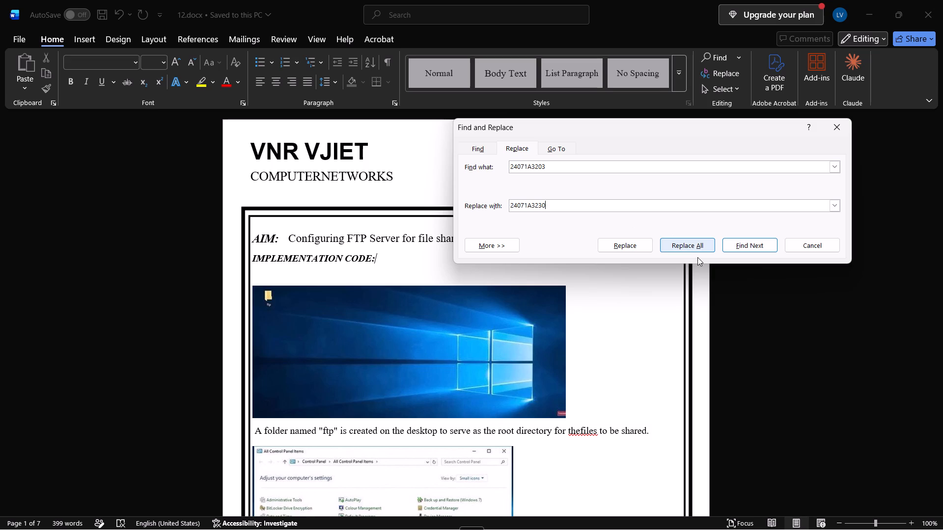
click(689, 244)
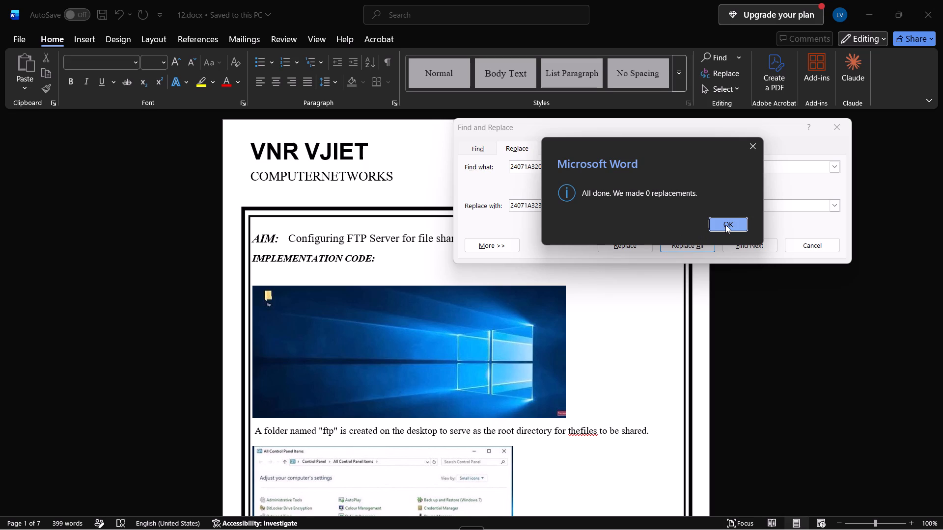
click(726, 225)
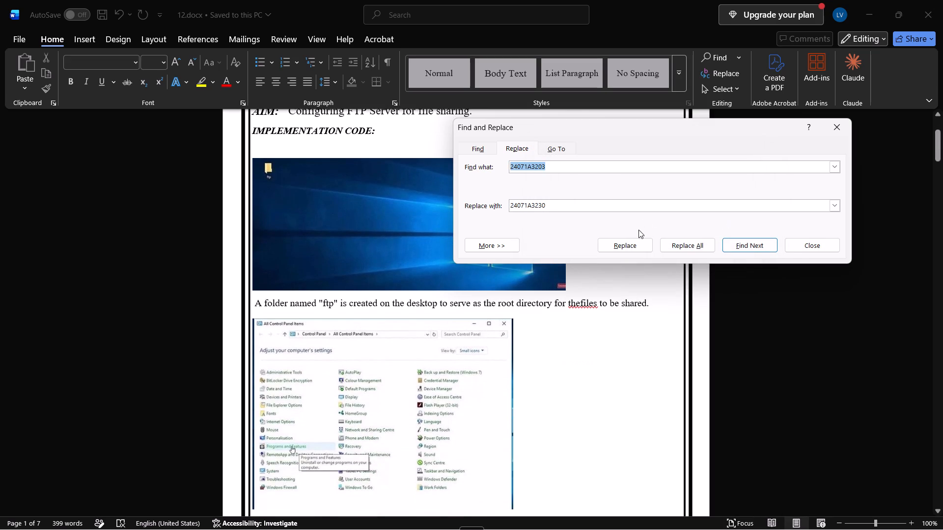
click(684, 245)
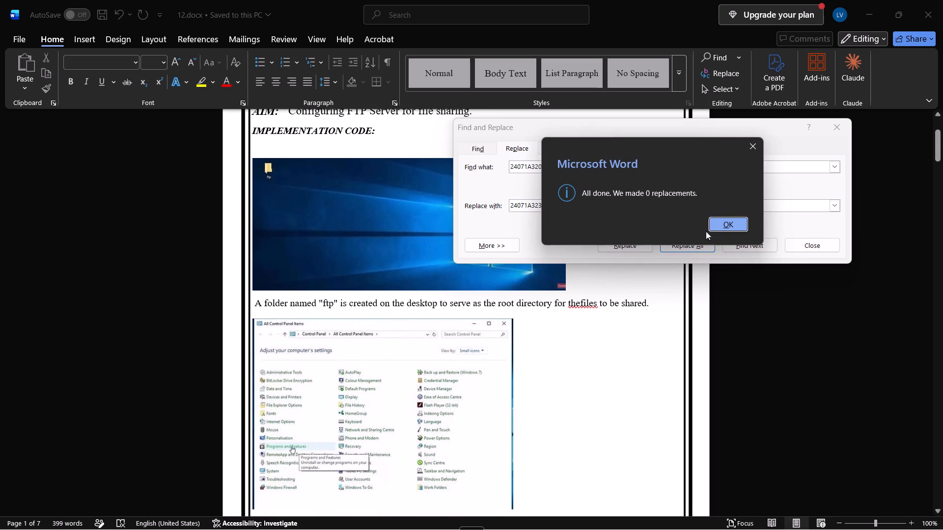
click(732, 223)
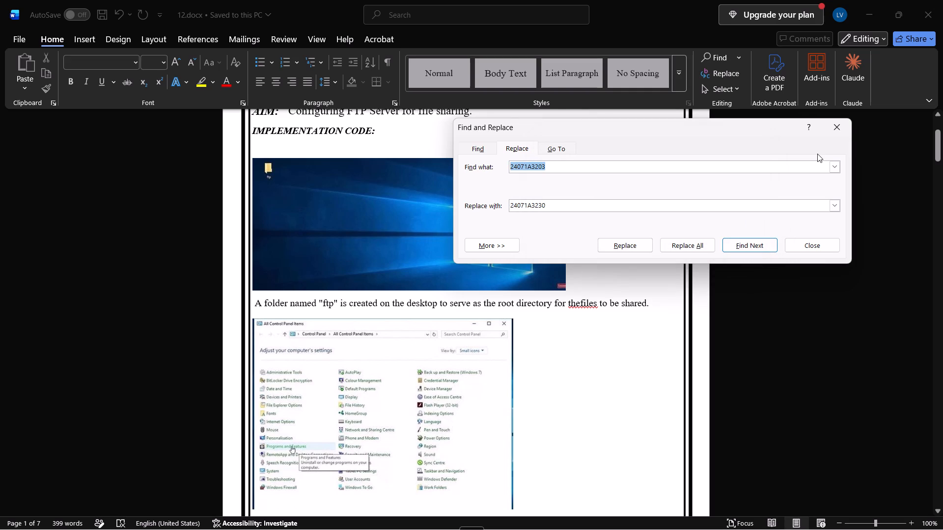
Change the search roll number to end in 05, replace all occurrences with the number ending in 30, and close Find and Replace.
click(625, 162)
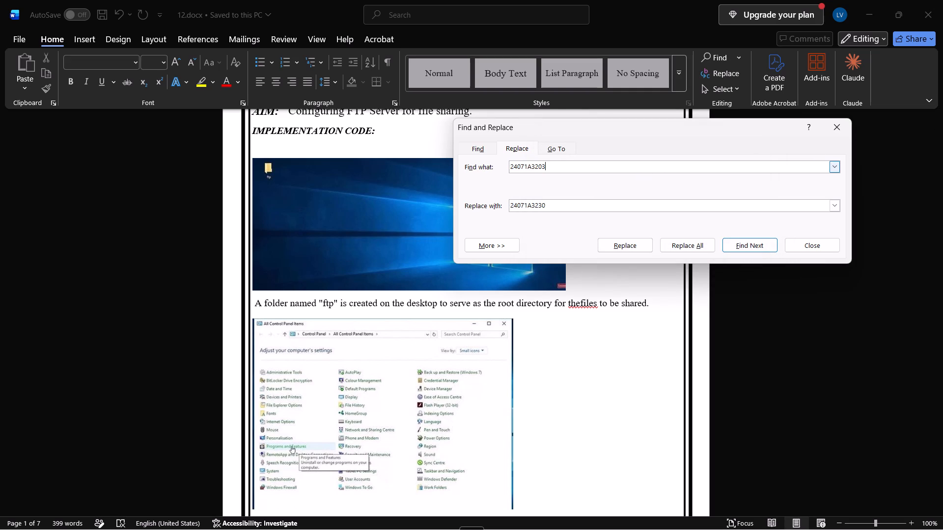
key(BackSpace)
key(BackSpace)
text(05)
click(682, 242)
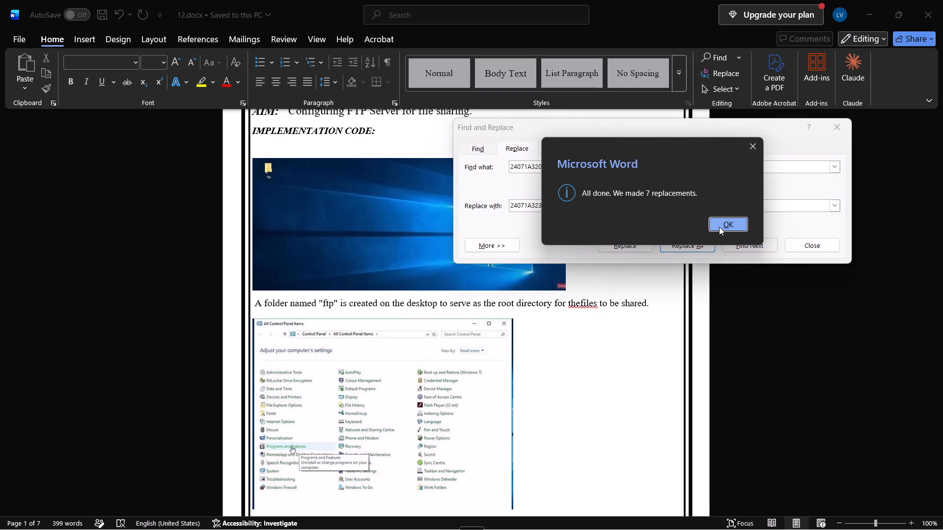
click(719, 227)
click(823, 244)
Review the document's pages to check the roll number in the footers and its placement against the page border.
scroll(725, 273, up, 1)
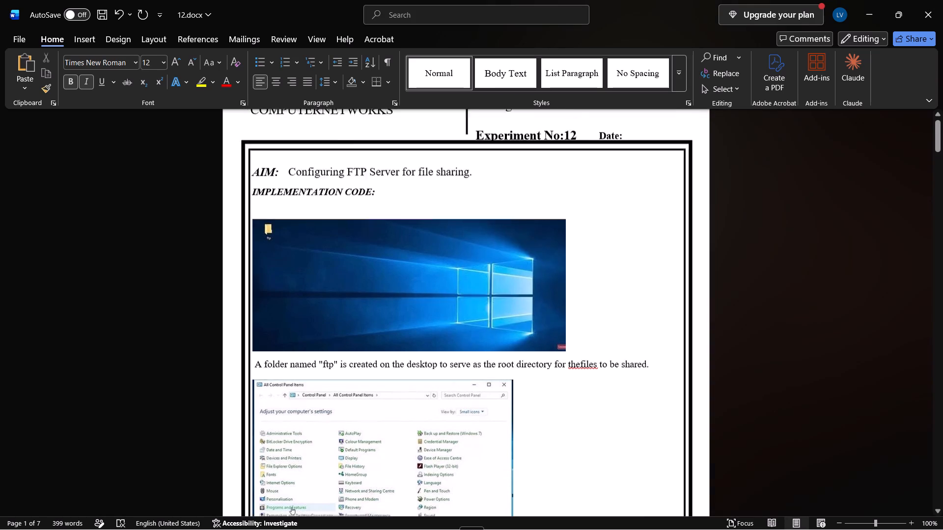
scroll(725, 273, up, 2)
scroll(725, 273, down, 6)
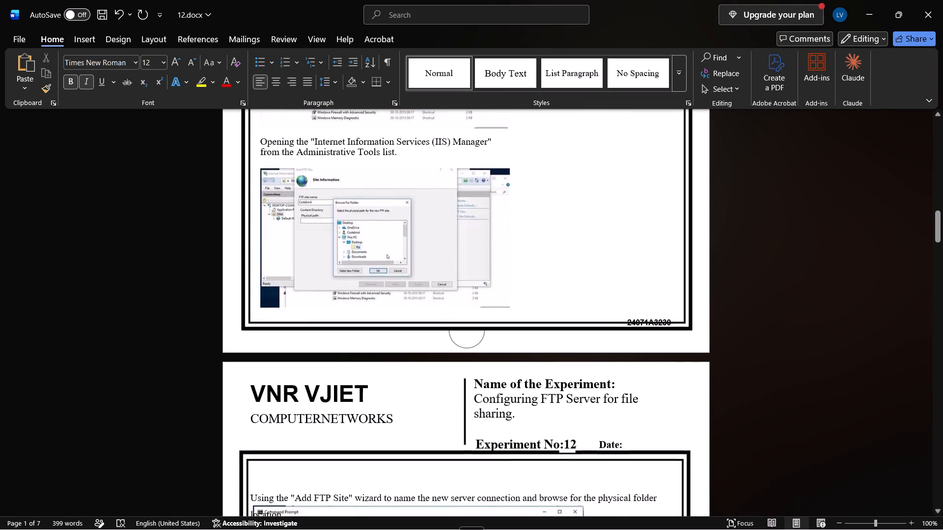
scroll(725, 273, down, 2)
scroll(725, 273, up, 6)
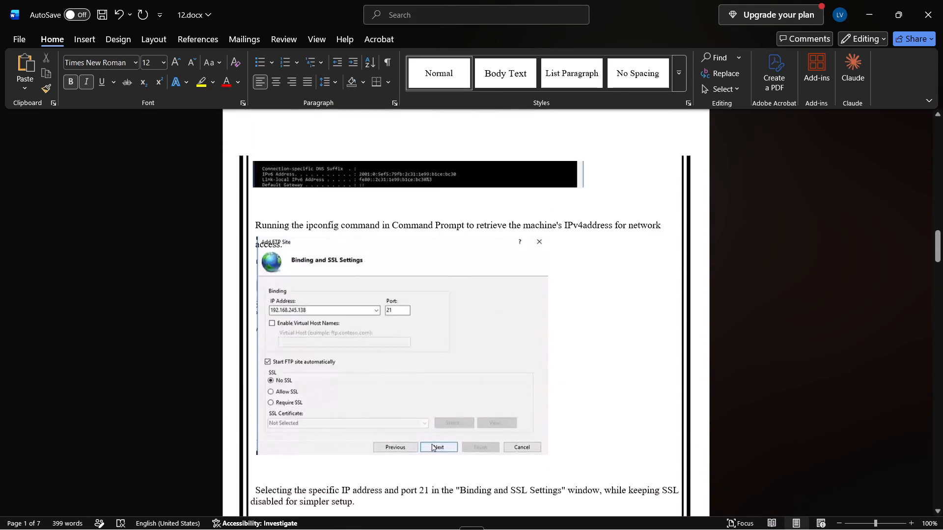
scroll(725, 273, up, 4)
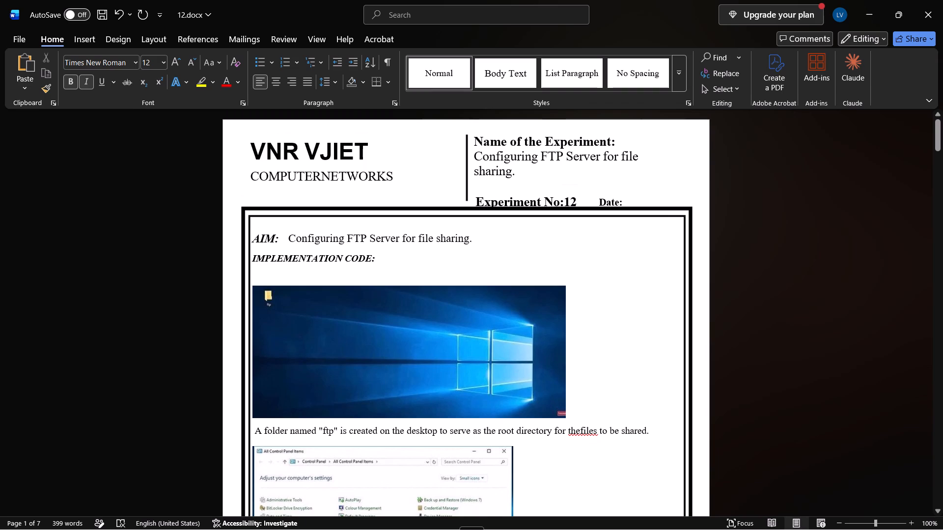
scroll(654, 204, down, 3)
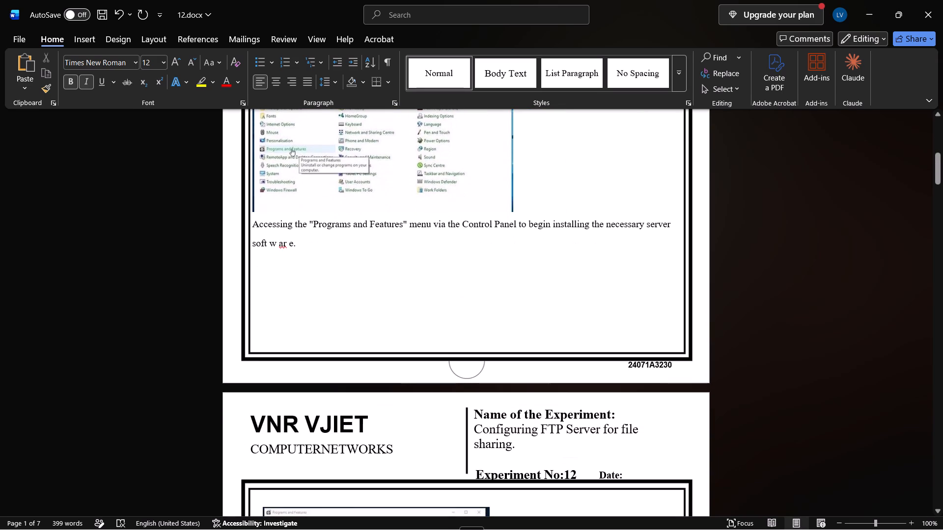
drag(655, 363, 652, 352)
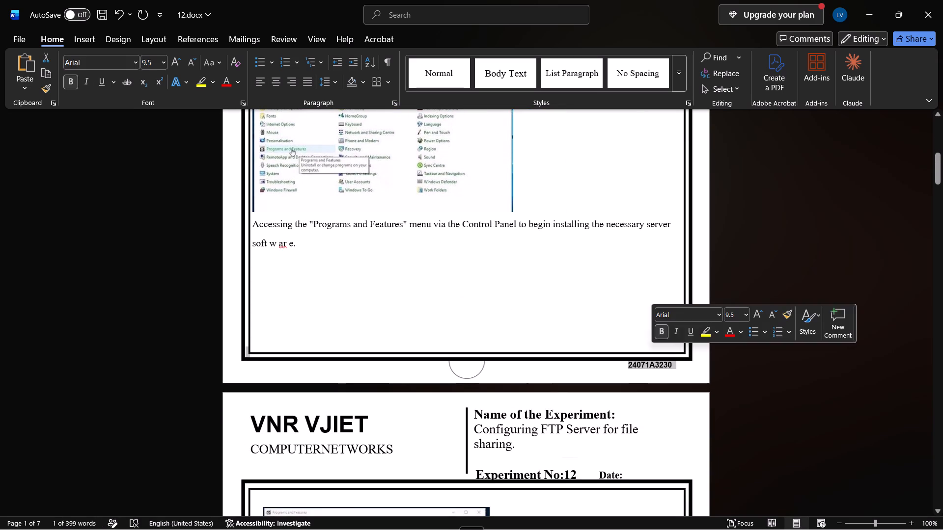
scroll(652, 352, down, 10)
scroll(652, 352, up, 1)
scroll(652, 352, down, 2)
scroll(652, 352, up, 13)
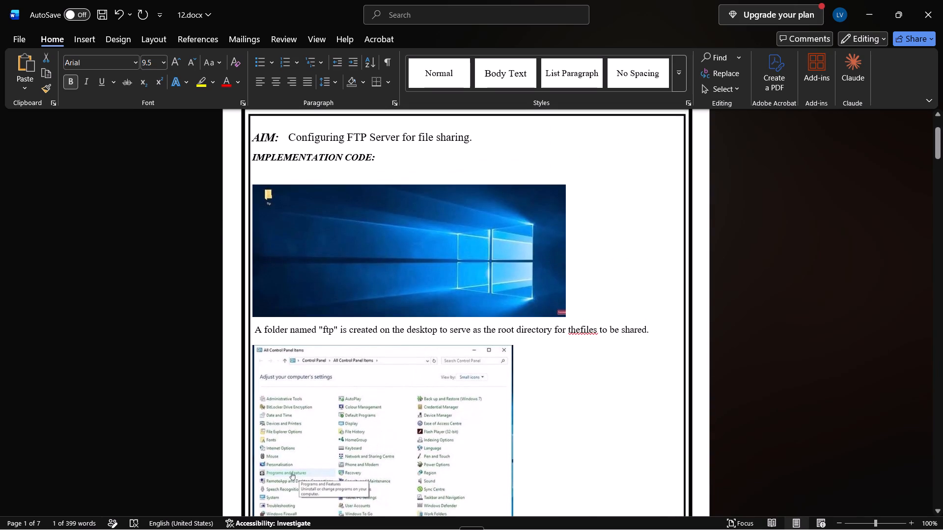
scroll(652, 352, down, 1)
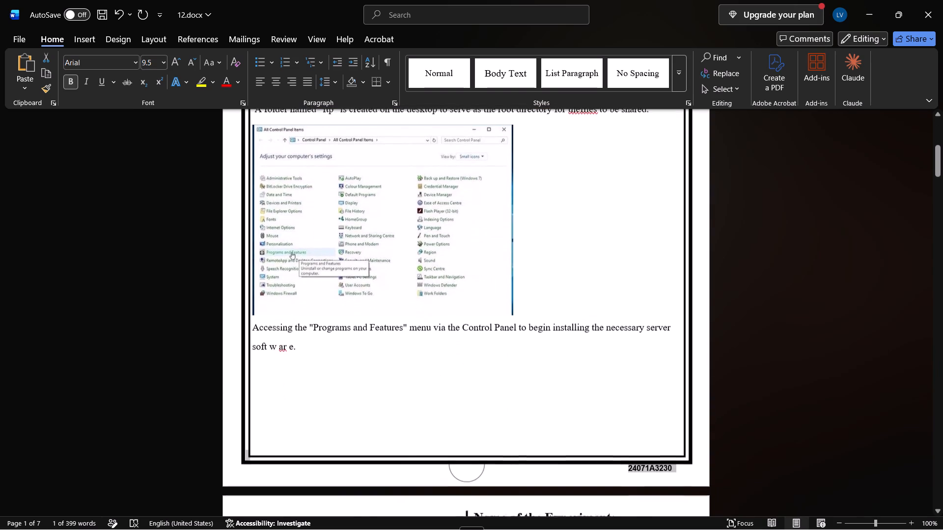
scroll(652, 352, down, 1)
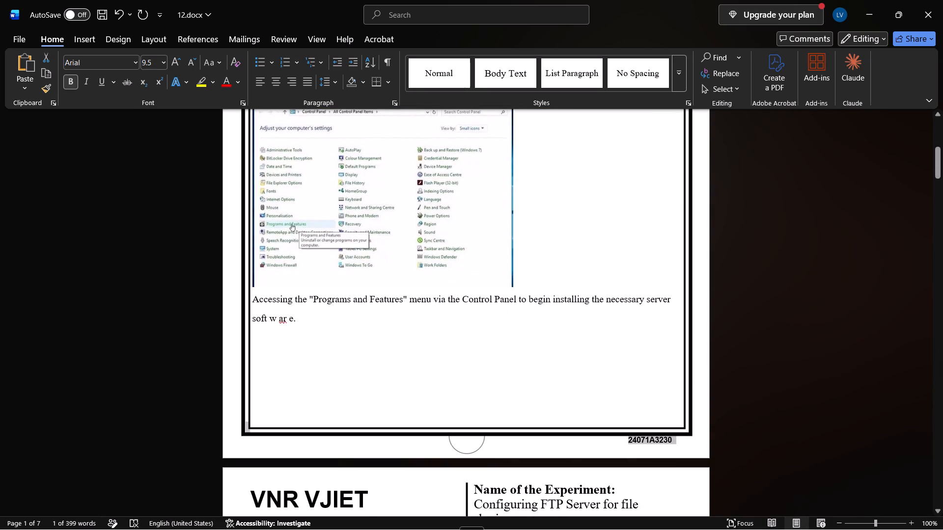
scroll(786, 435, down, 3)
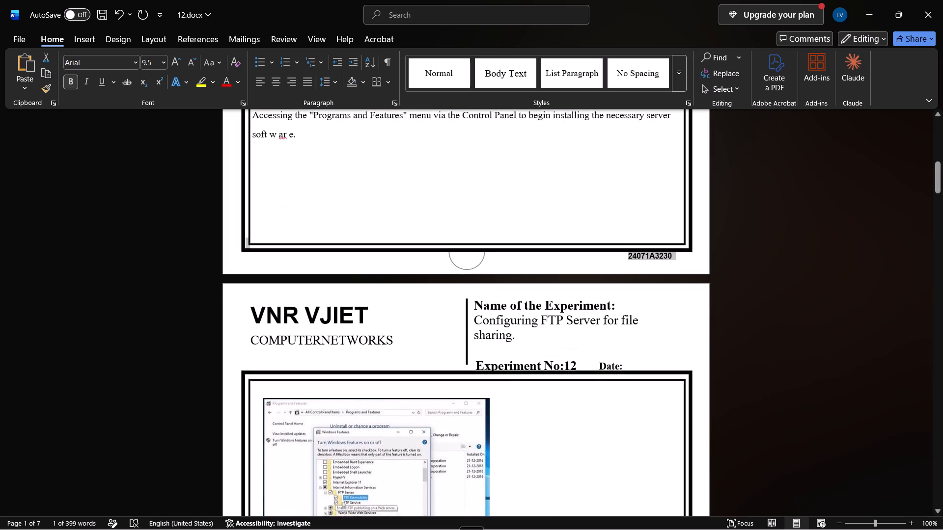
scroll(786, 435, down, 3)
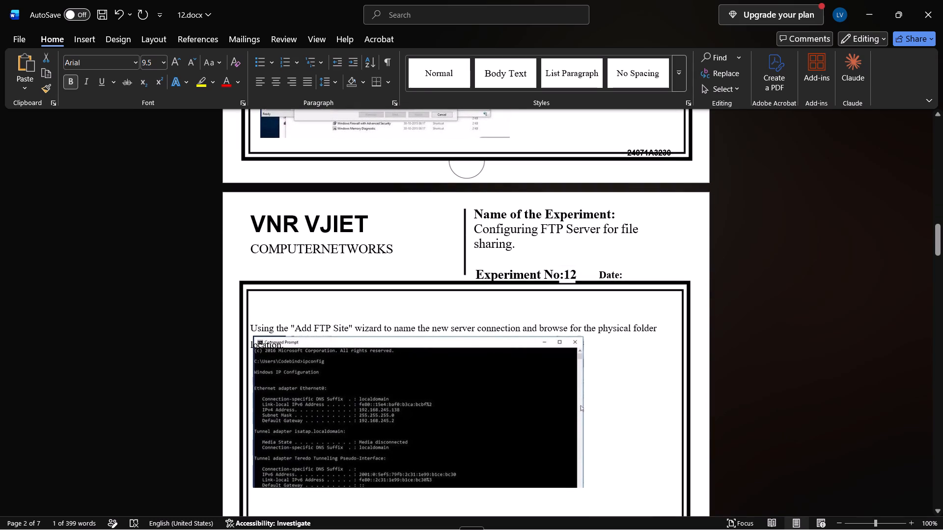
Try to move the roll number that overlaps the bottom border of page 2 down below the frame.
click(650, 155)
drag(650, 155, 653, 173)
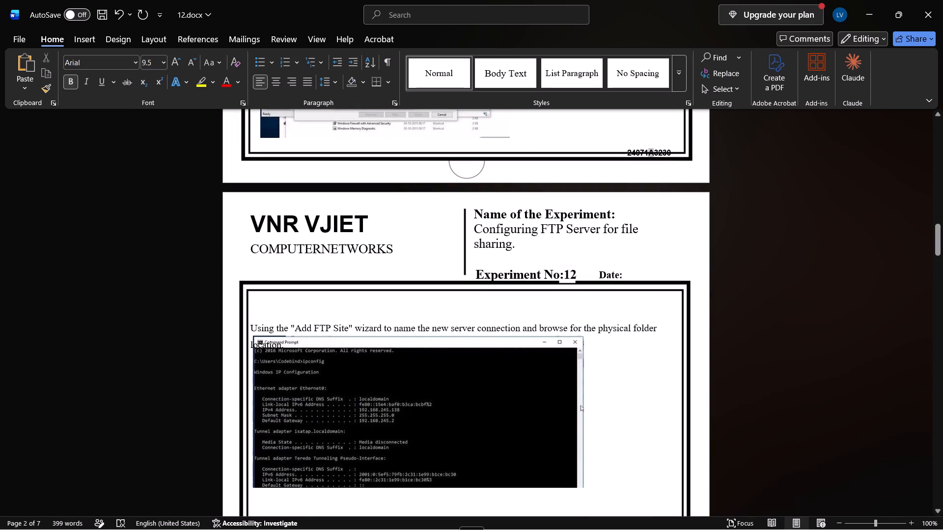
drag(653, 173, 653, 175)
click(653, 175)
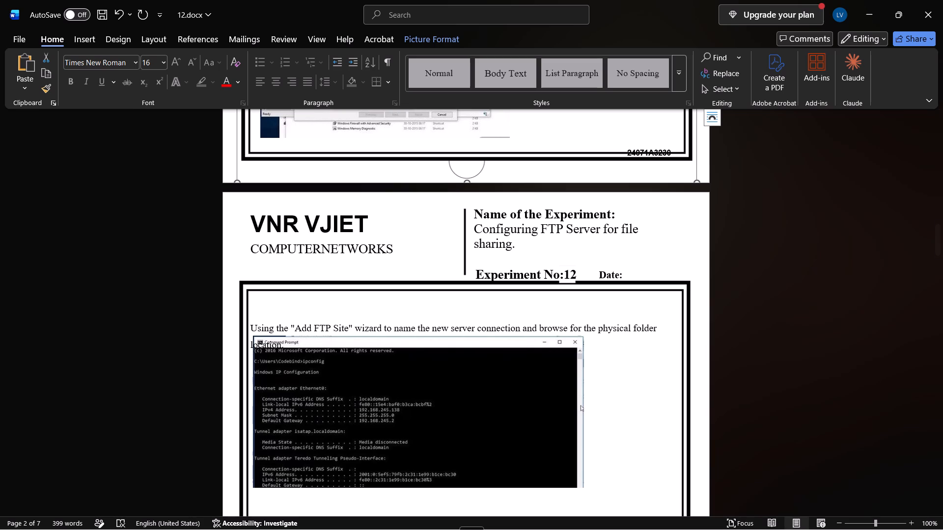
Close document 12 without saving the changes.
click(941, 0)
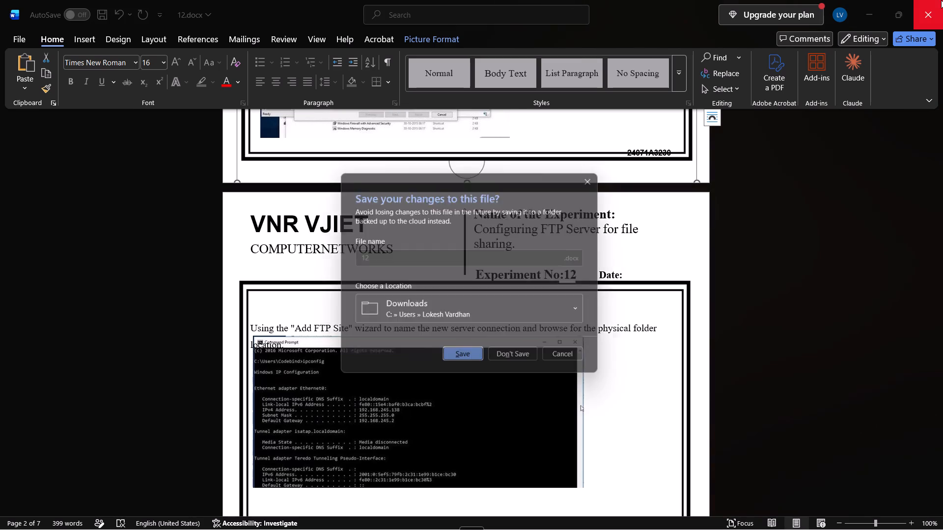
click(523, 361)
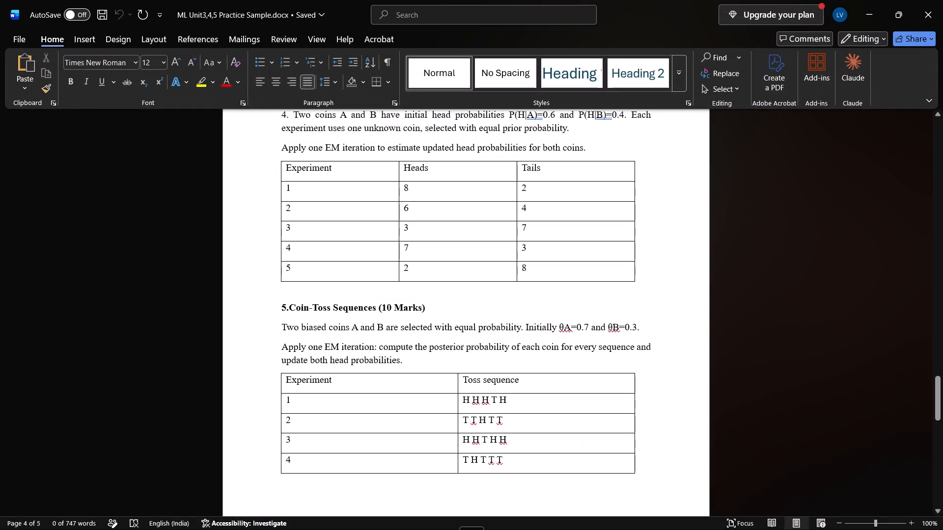
Switch to File Explorer and open 12.docx from the Downloads folder.
click(499, 514)
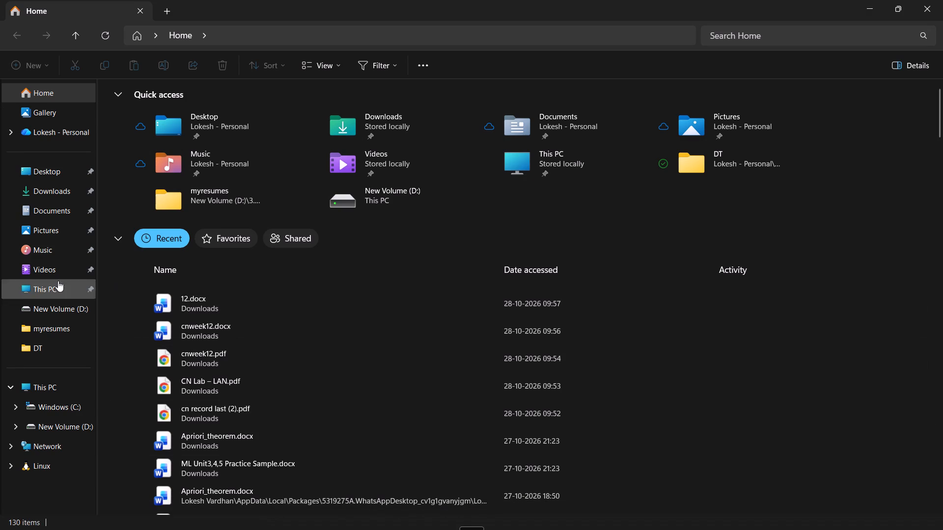
click(57, 191)
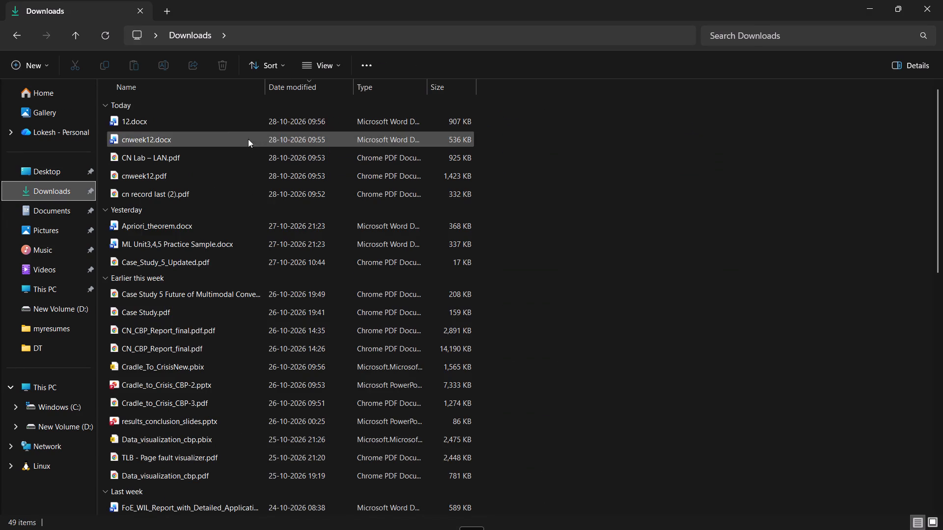
scroll(195, 178, up, 1)
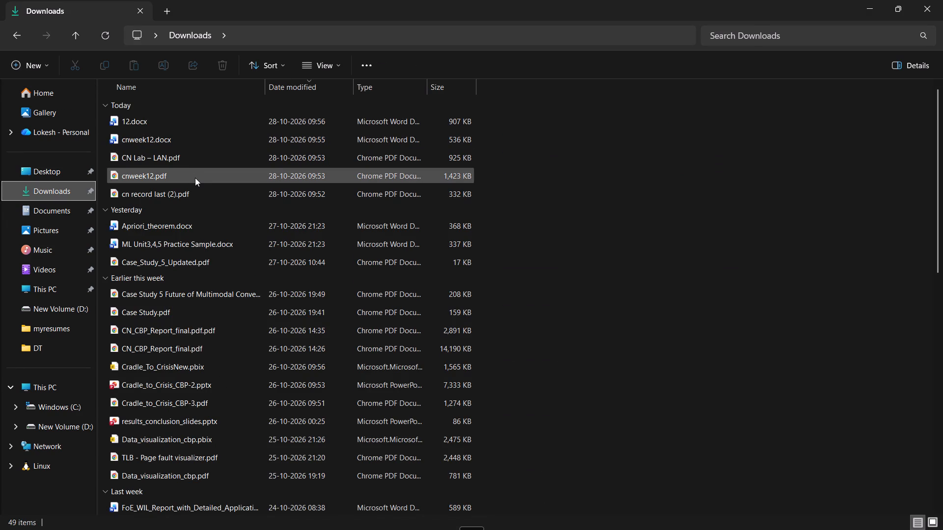
double_click(166, 121)
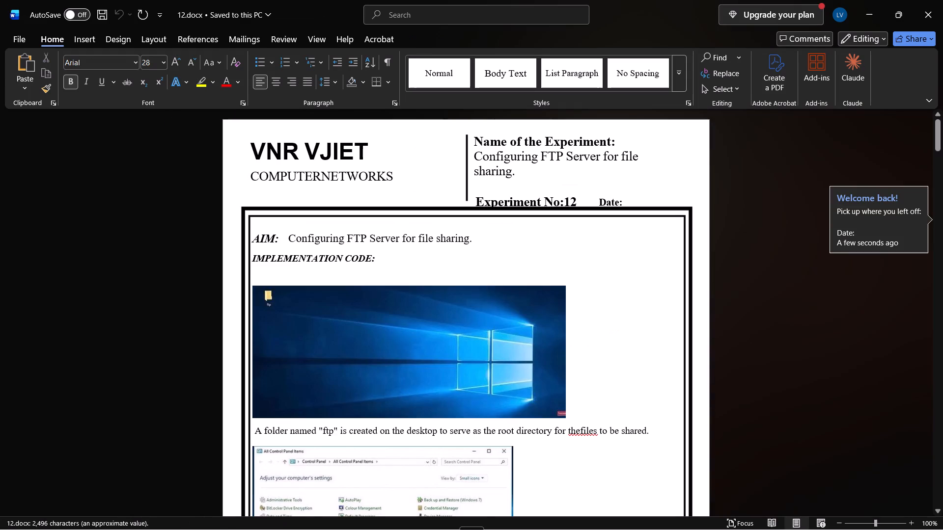
Examine the roll number's placement against the page border in the footers throughout 12.docx, and close the document.
scroll(488, 282, down, 8)
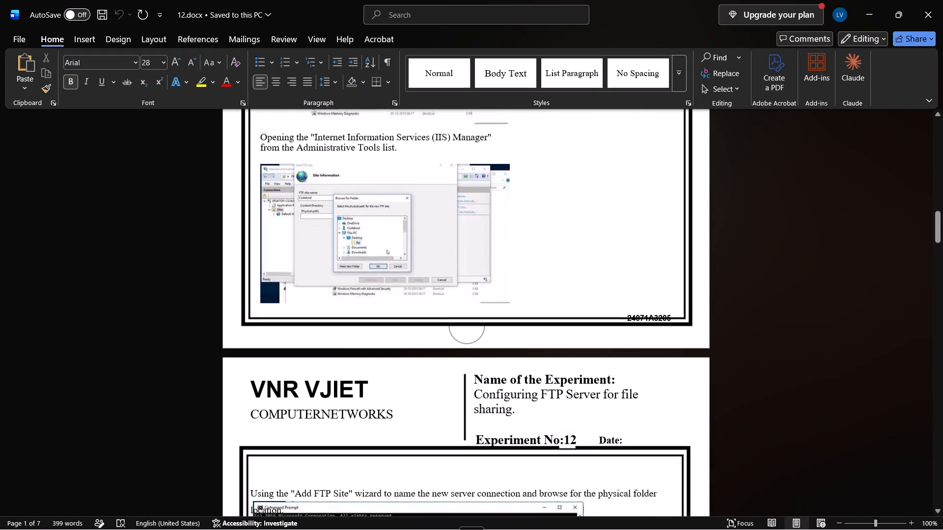
scroll(488, 282, down, 5)
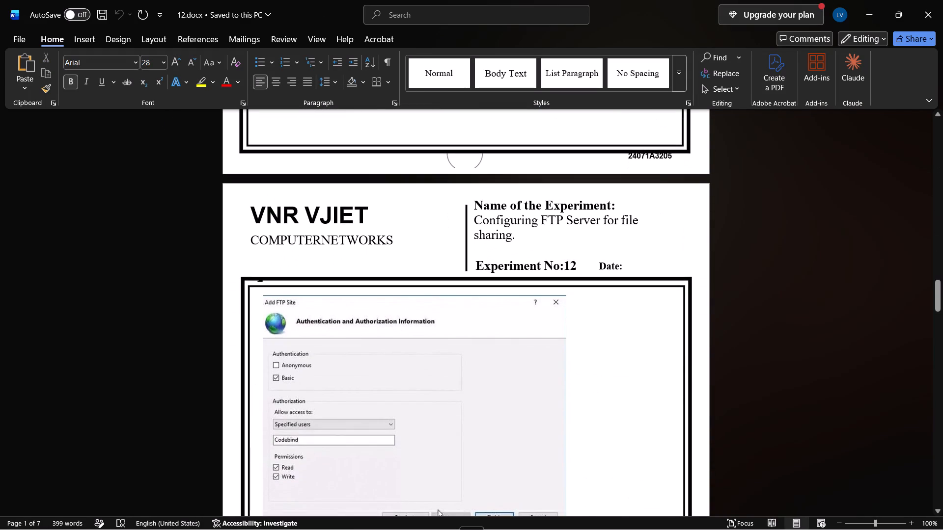
scroll(488, 282, down, 3)
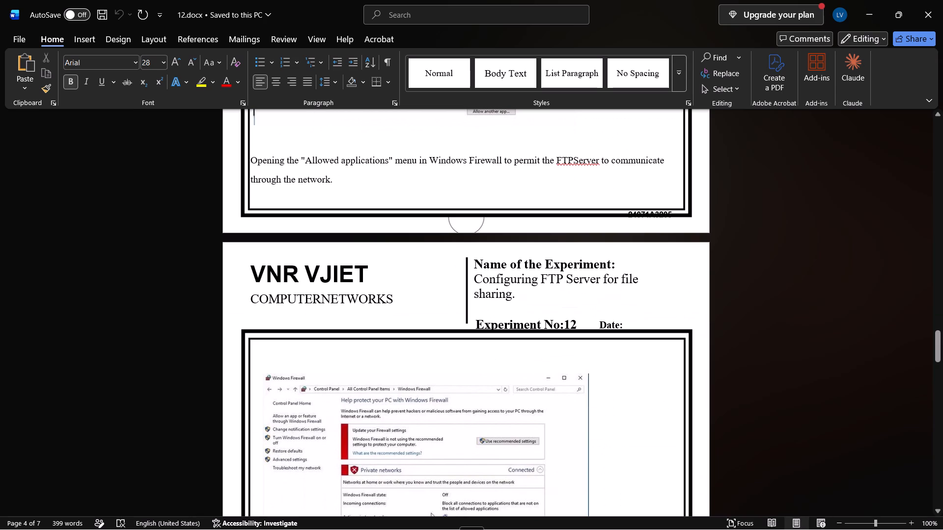
scroll(488, 282, down, 2)
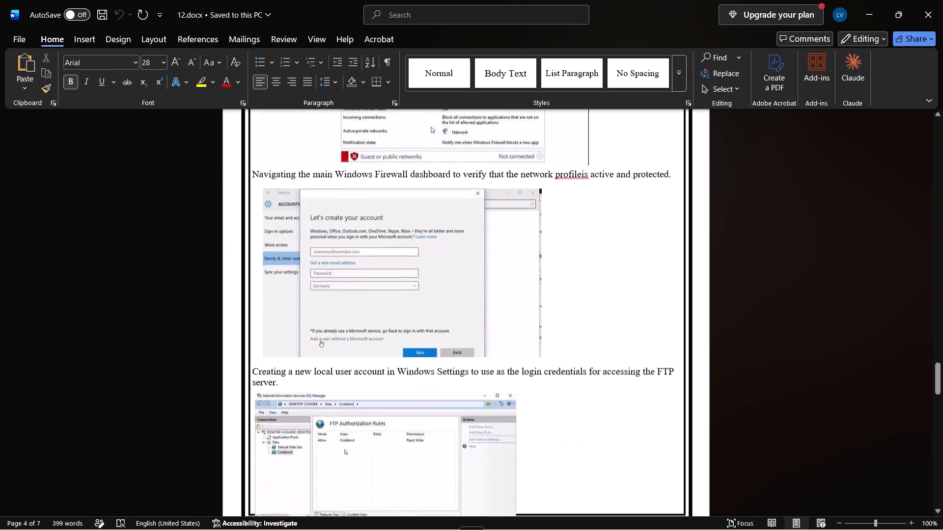
scroll(488, 282, down, 4)
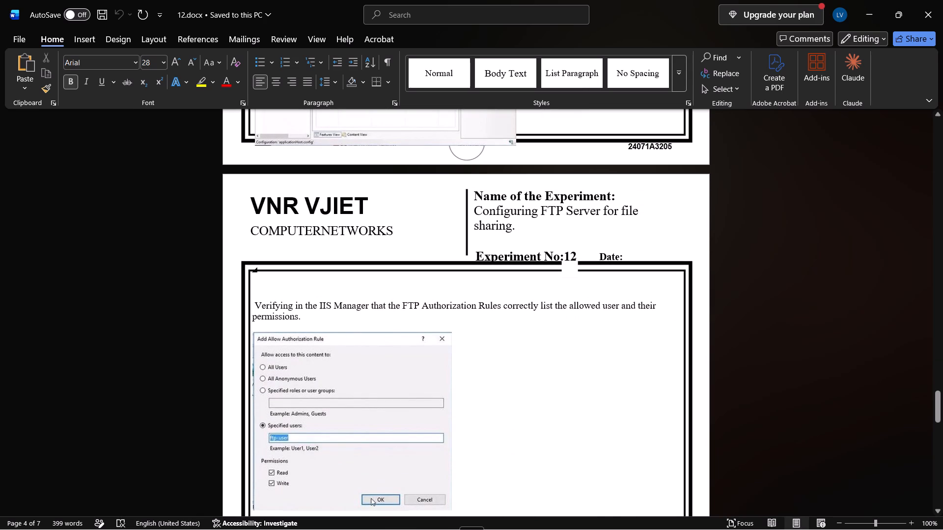
scroll(657, 300, down, 5)
click(942, 0)
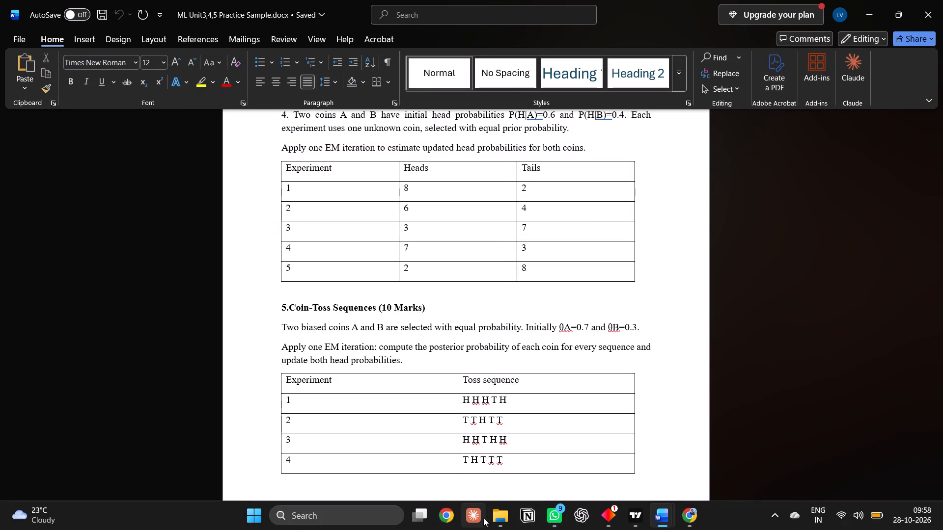
Switch to File Explorer, open cnweek12.pdf from the Downloads folder in Chrome, and check the PDF viewer's extra options.
click(499, 521)
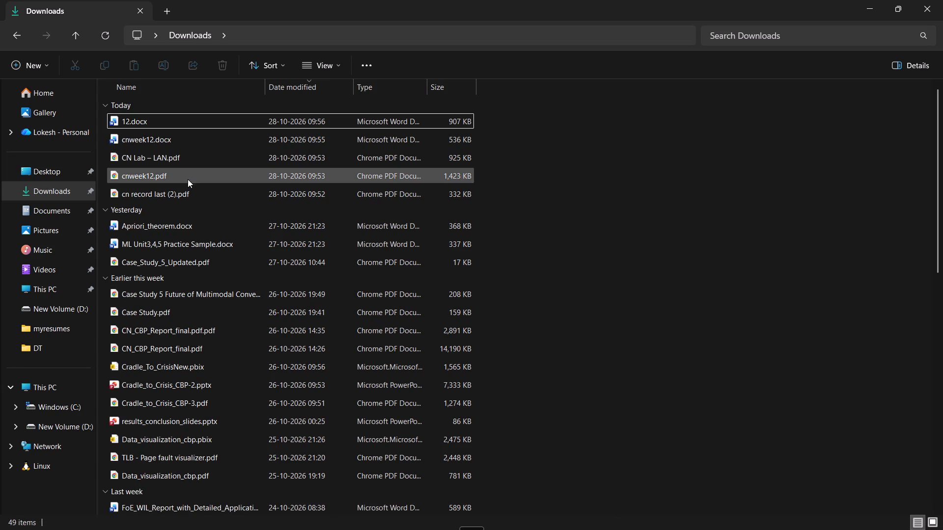
double_click(187, 181)
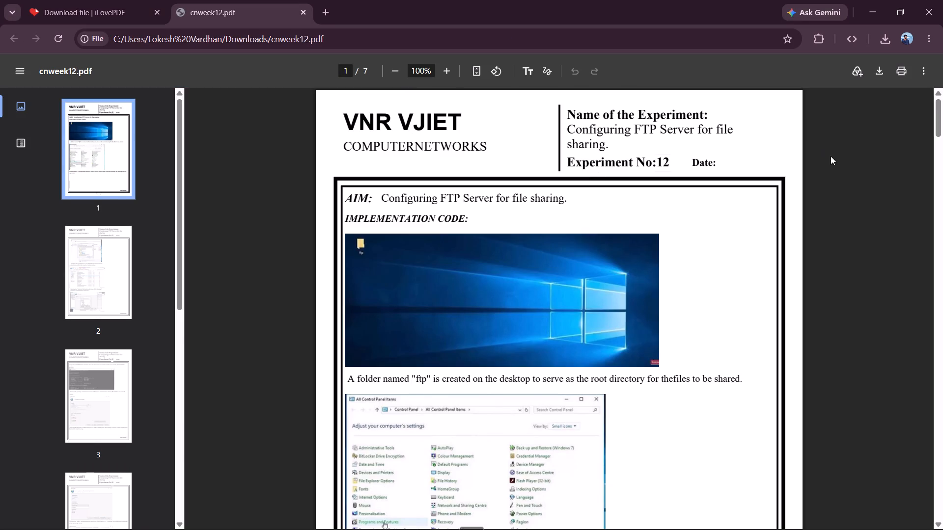
click(917, 74)
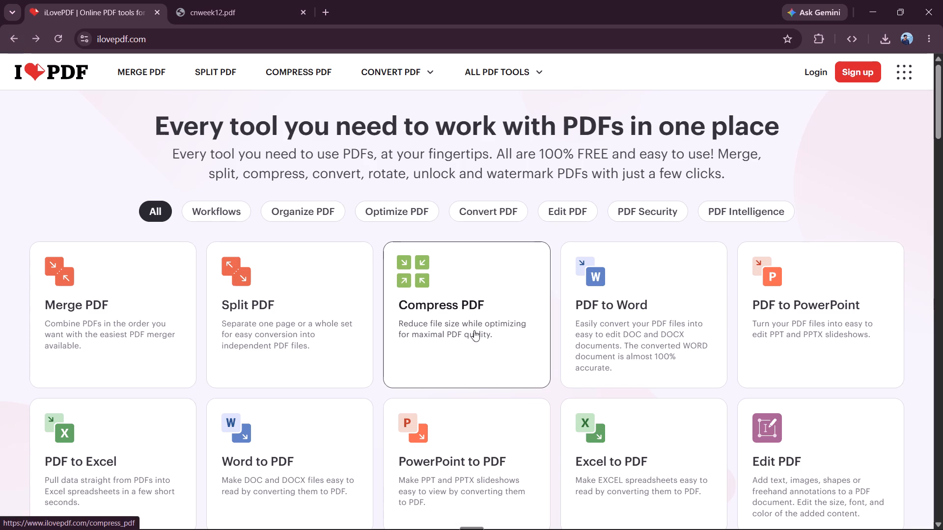
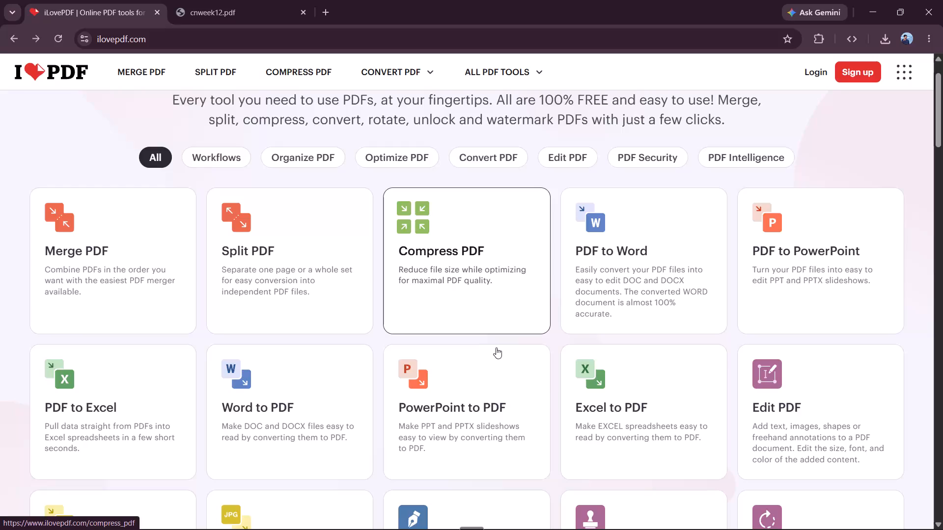
Search the web for "find and replace pdf editor" in a new tab.
scroll(496, 347, down, 1)
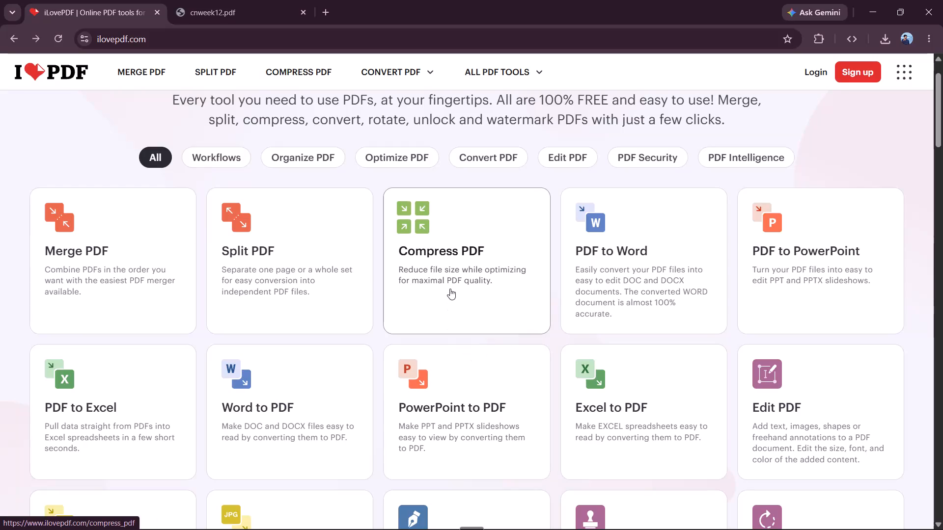
click(324, 14)
text(fi)
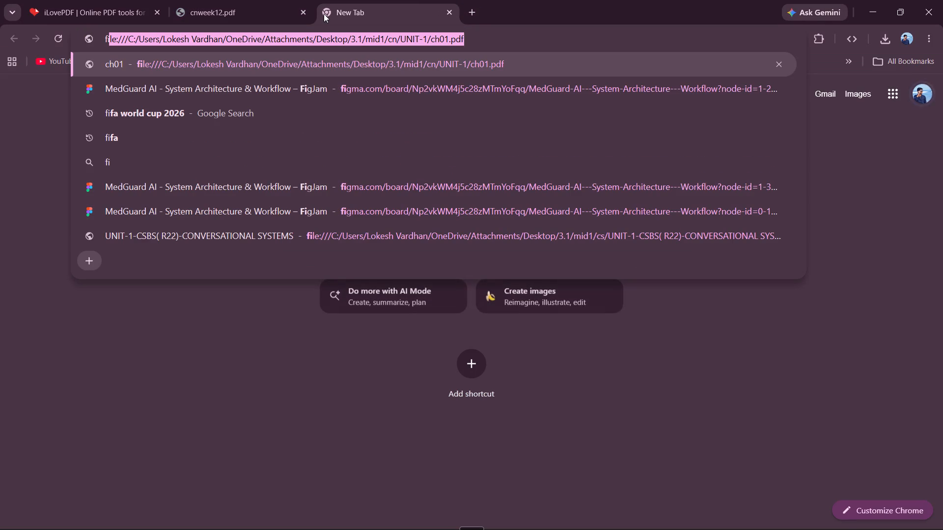
key(m)
key(BackSpace)
text(nf)
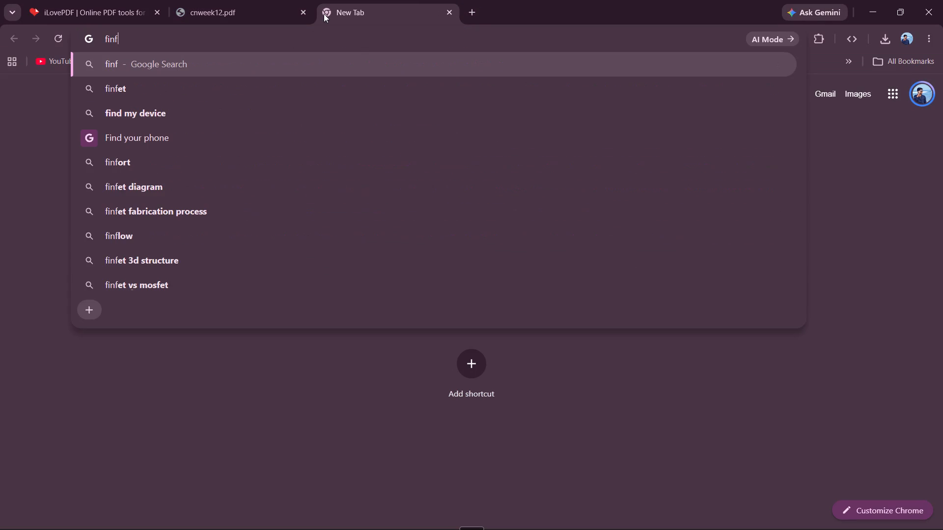
key(BackSpace)
key(space)
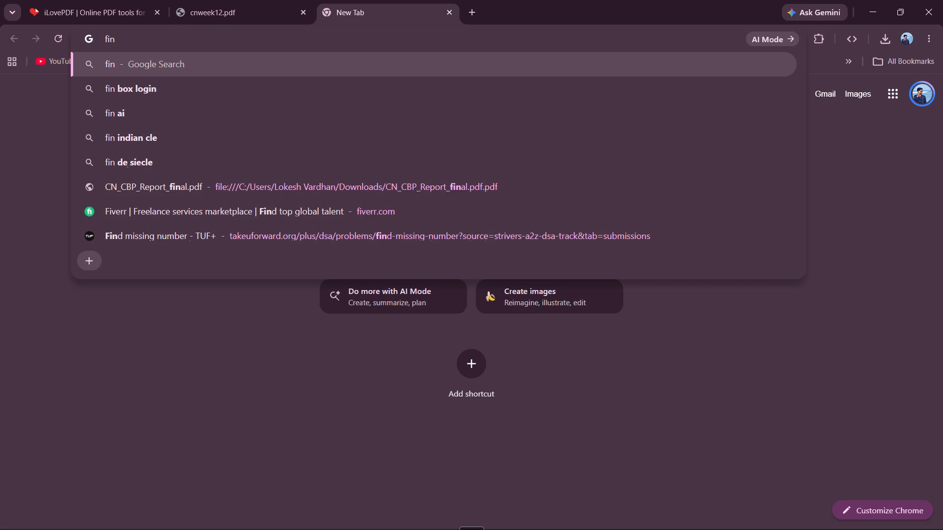
key(BackSpace)
text(d and replace pdf)
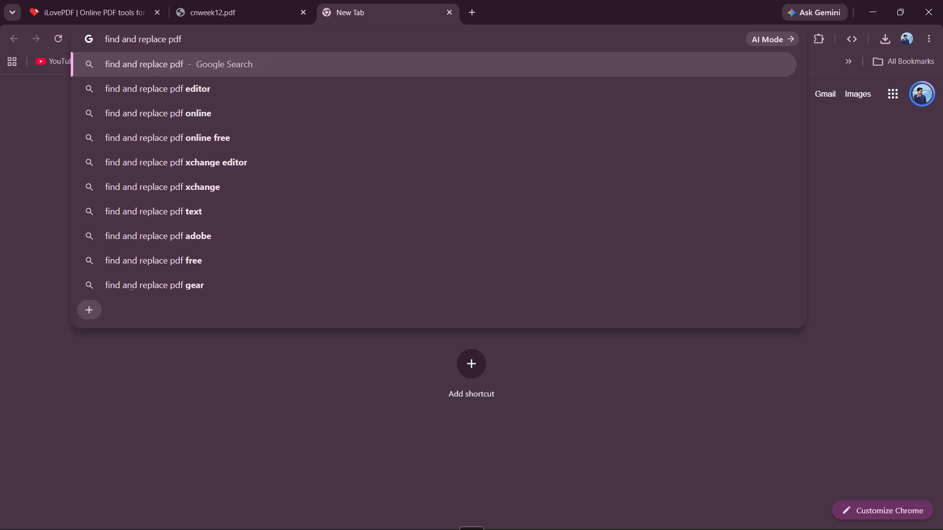
key(Right)
key(Down)
key(Return)
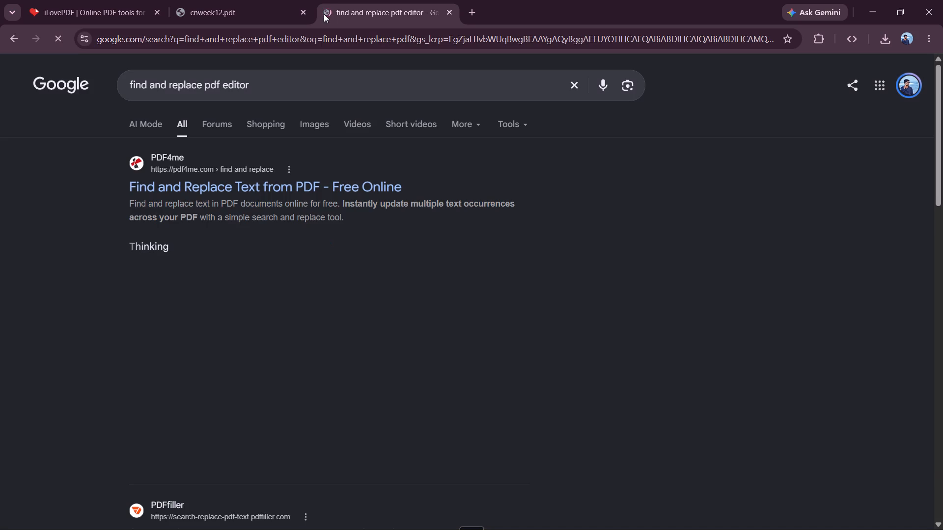
Open Sejda's Easy to use Online PDF editor from the search results.
scroll(350, 169, down, 4)
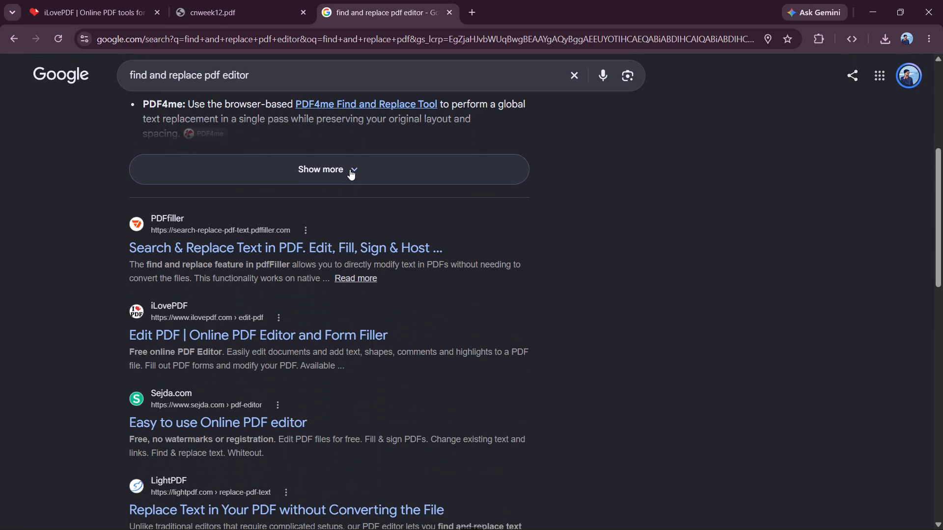
click(291, 421)
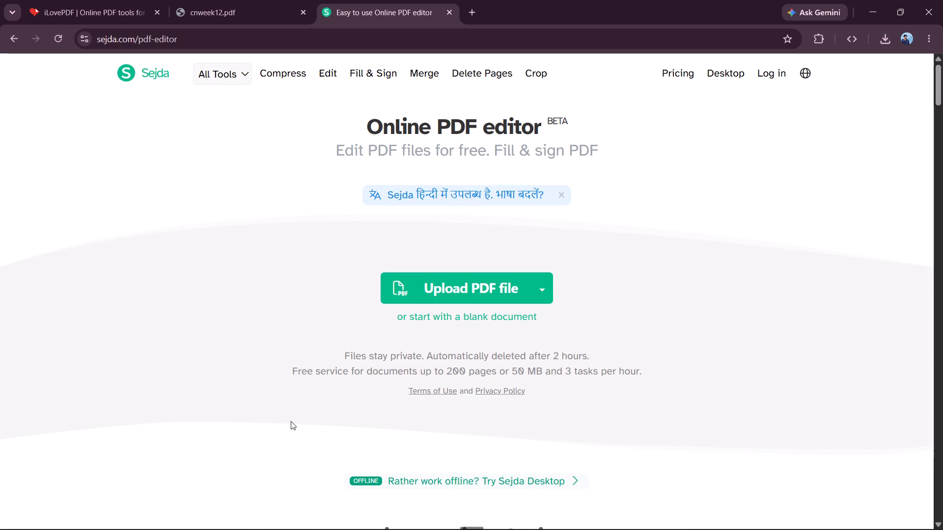
Return to cnweek12.pdf and examine the roll number footers and page content throughout its pages.
click(246, 0)
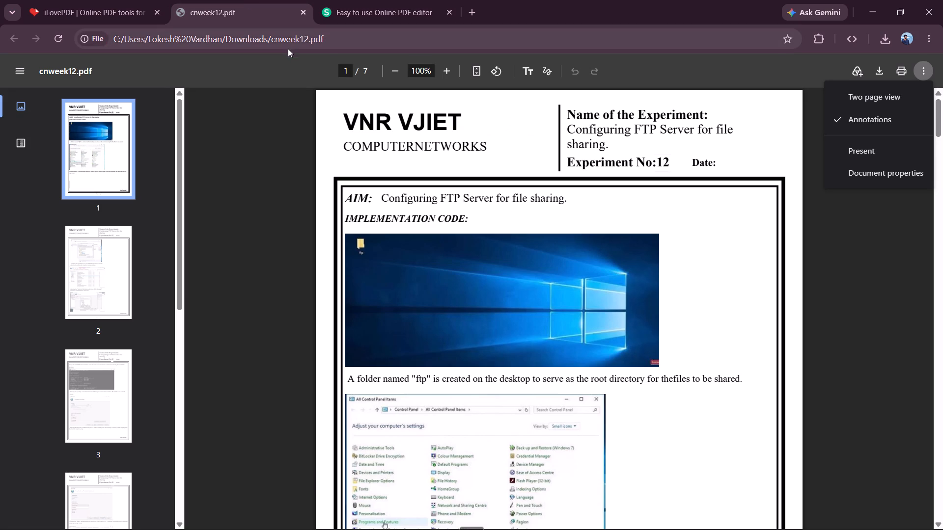
scroll(416, 241, down, 12)
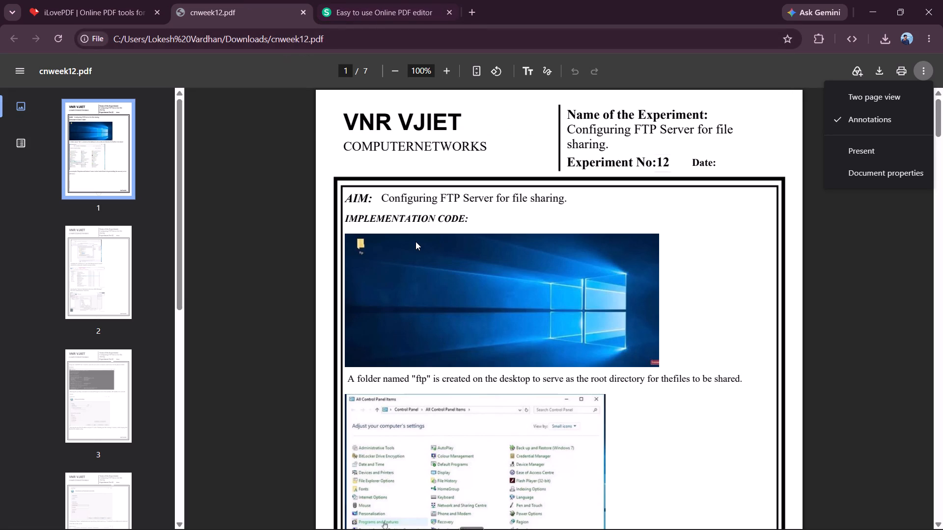
click(490, 298)
scroll(490, 298, down, 11)
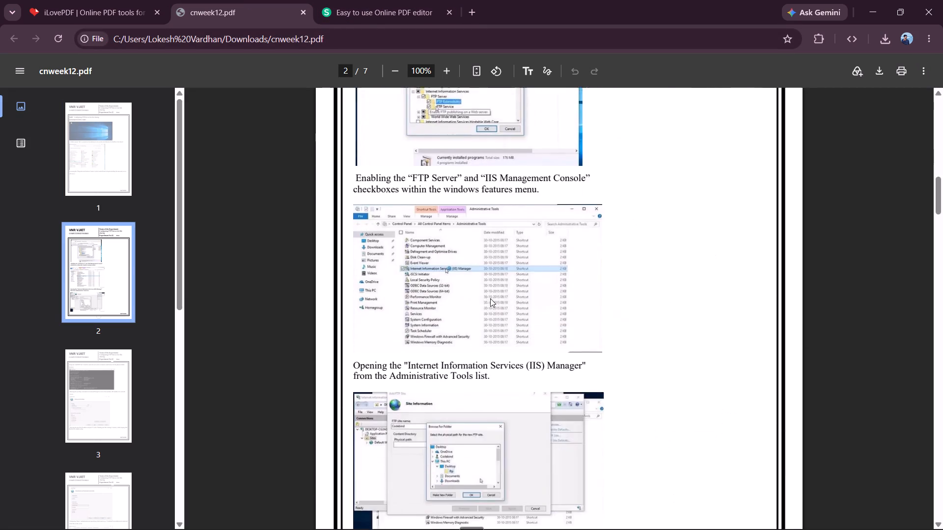
scroll(490, 298, down, 10)
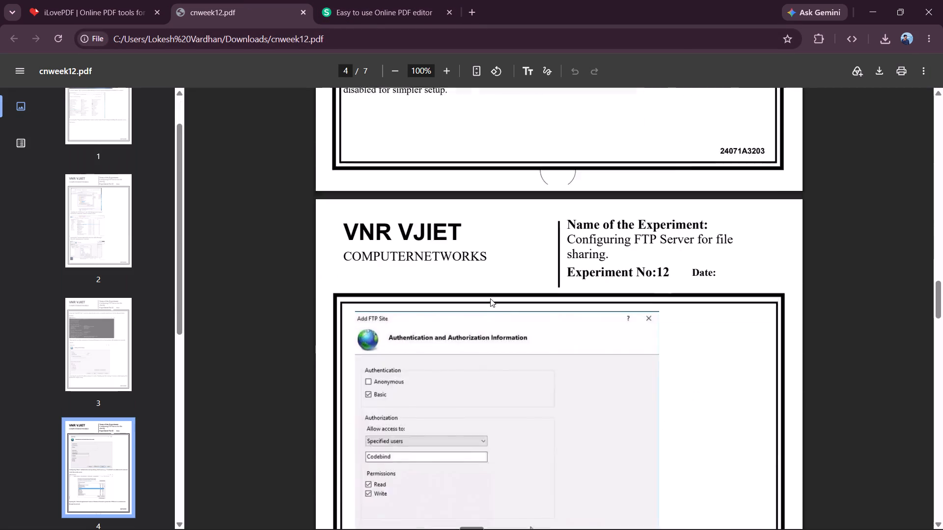
scroll(490, 298, down, 4)
scroll(490, 298, down, 18)
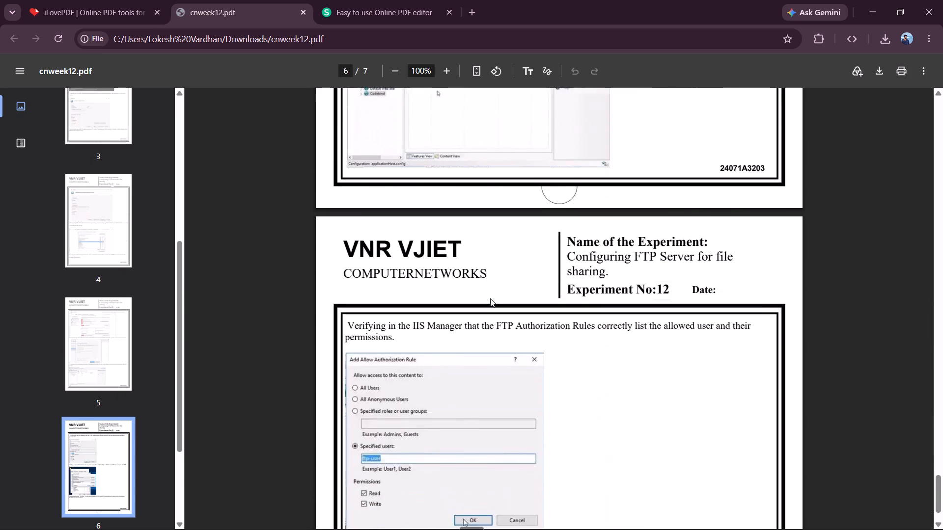
scroll(490, 298, up, 20)
scroll(490, 298, up, 20)
scroll(490, 298, up, 2)
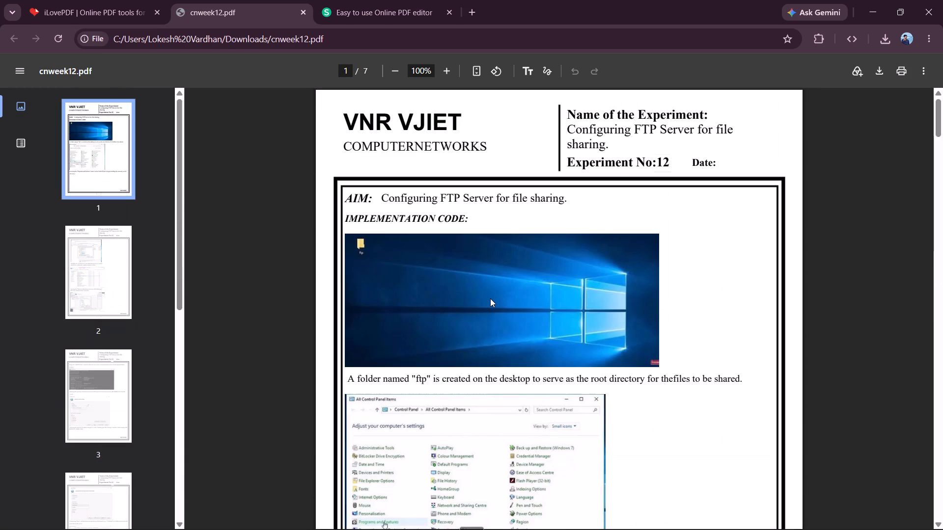
scroll(490, 298, up, 18)
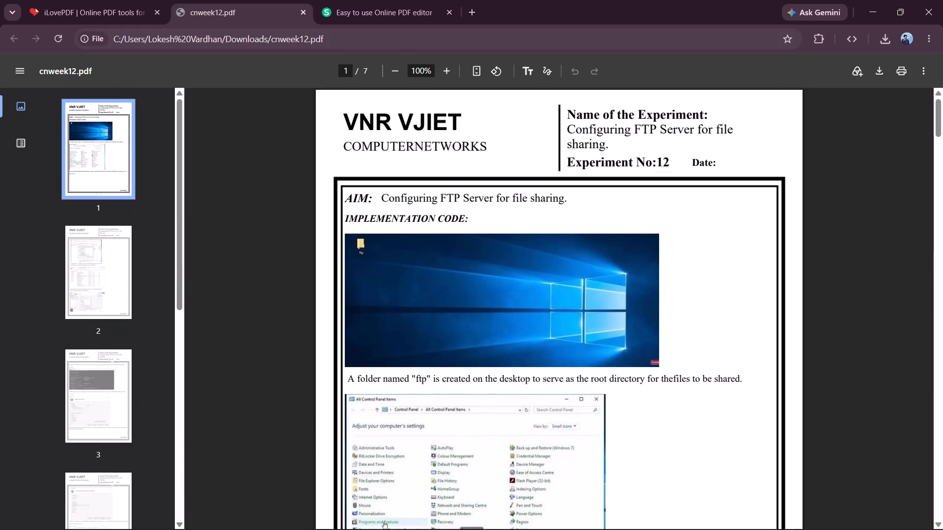
click(389, 5)
click(311, 0)
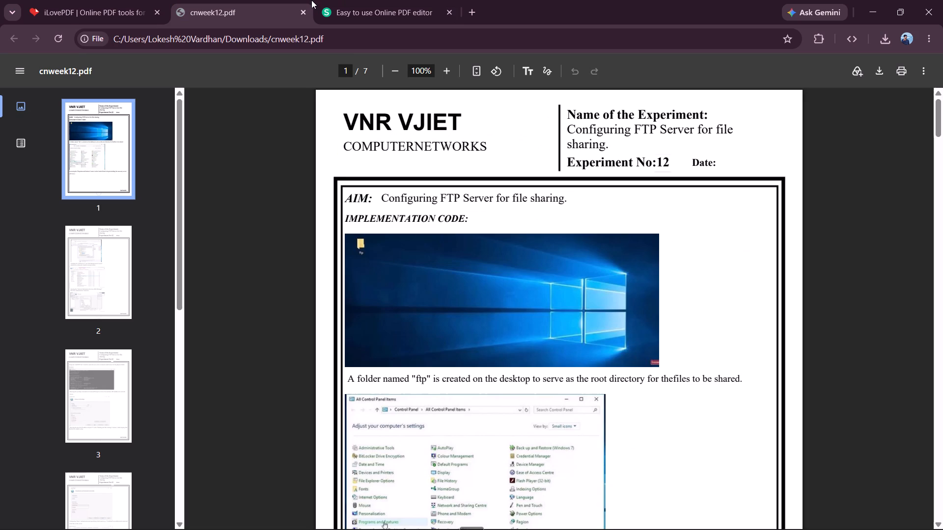
scroll(519, 292, down, 8)
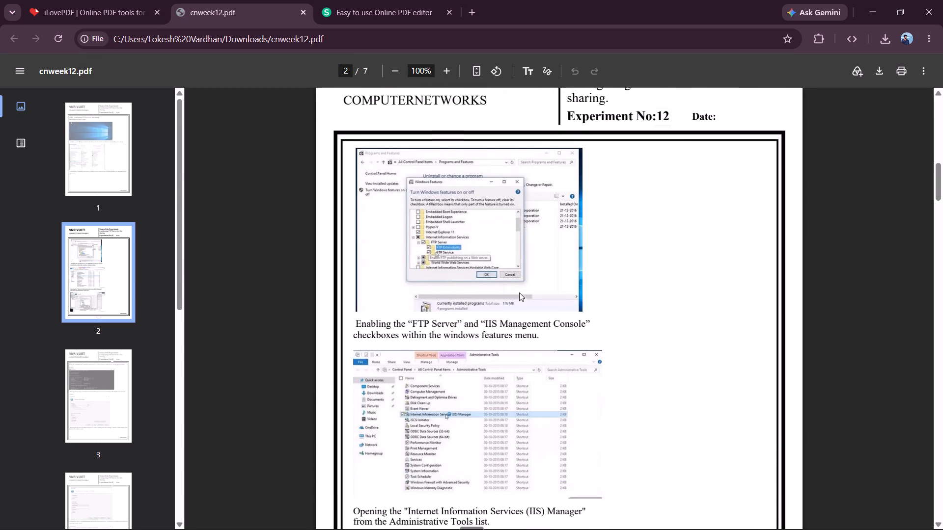
scroll(519, 292, down, 4)
scroll(519, 292, up, 20)
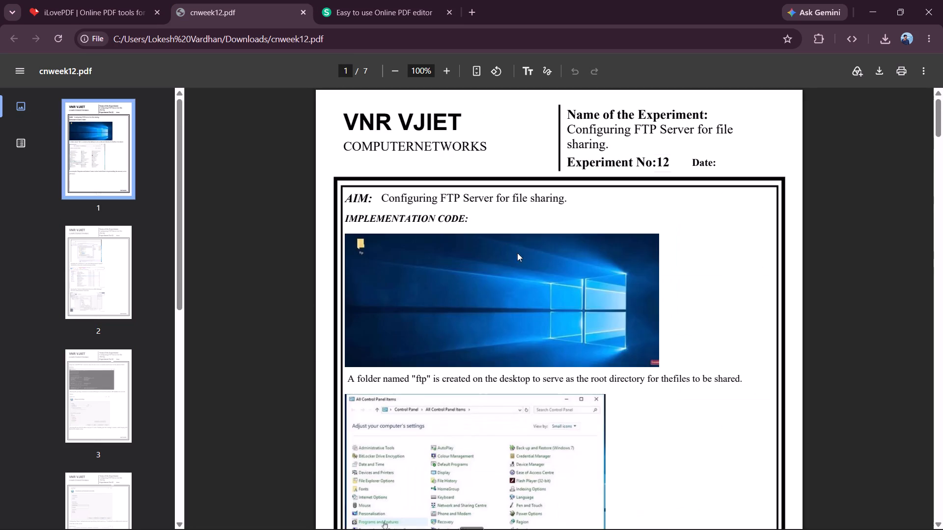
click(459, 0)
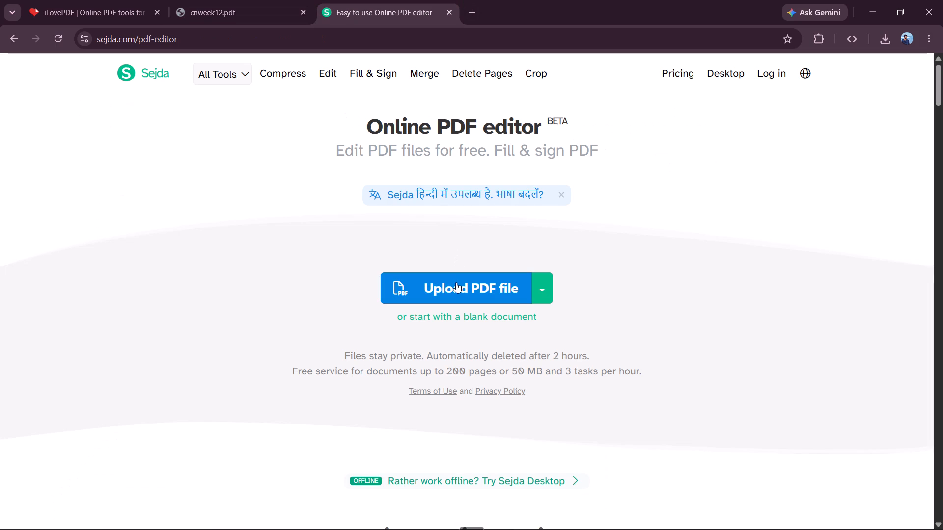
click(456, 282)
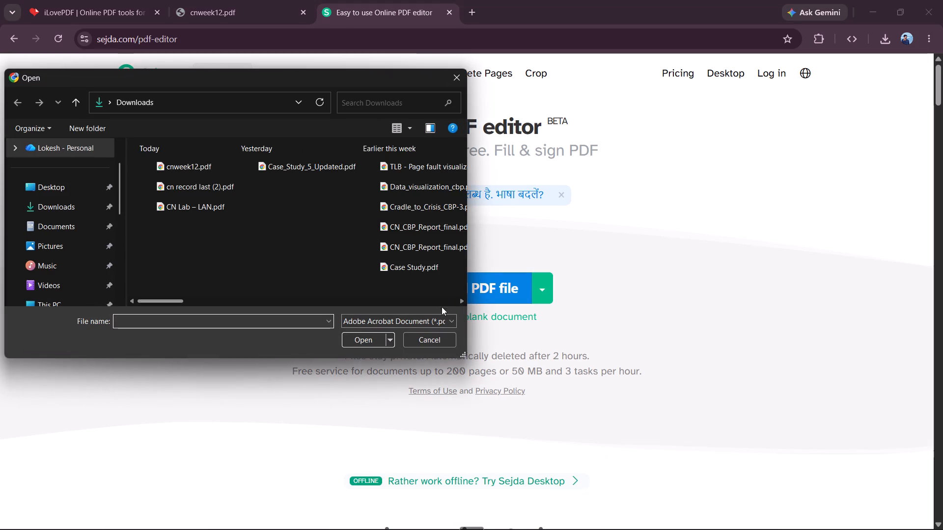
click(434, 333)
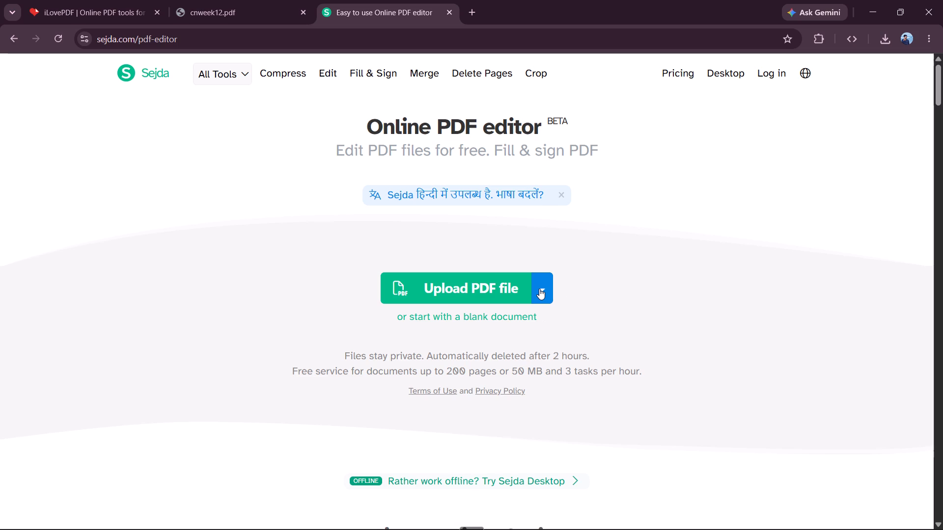
Open iLovePDF's Merge PDF tool and add cnweek12.pdf, cn record last (2).pdf and CN Lab – LAN.pdf from the Downloads folder.
click(139, 0)
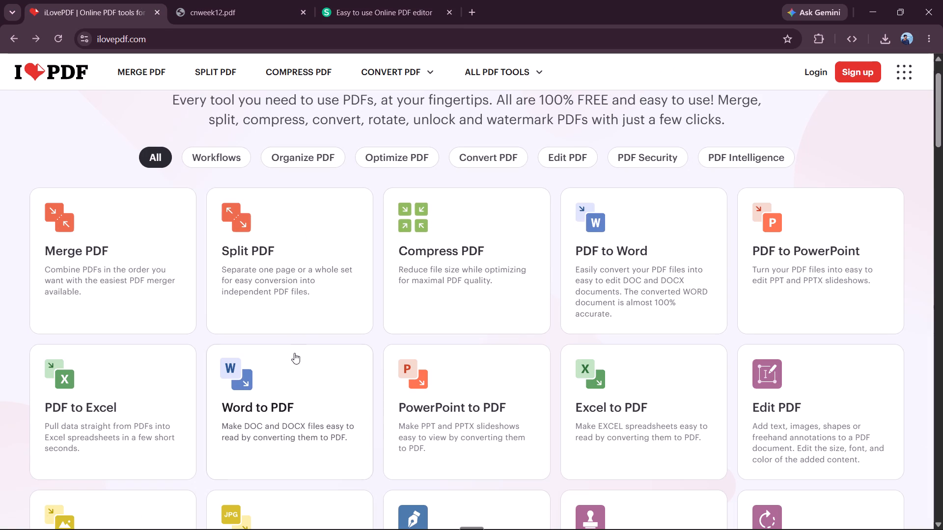
click(124, 262)
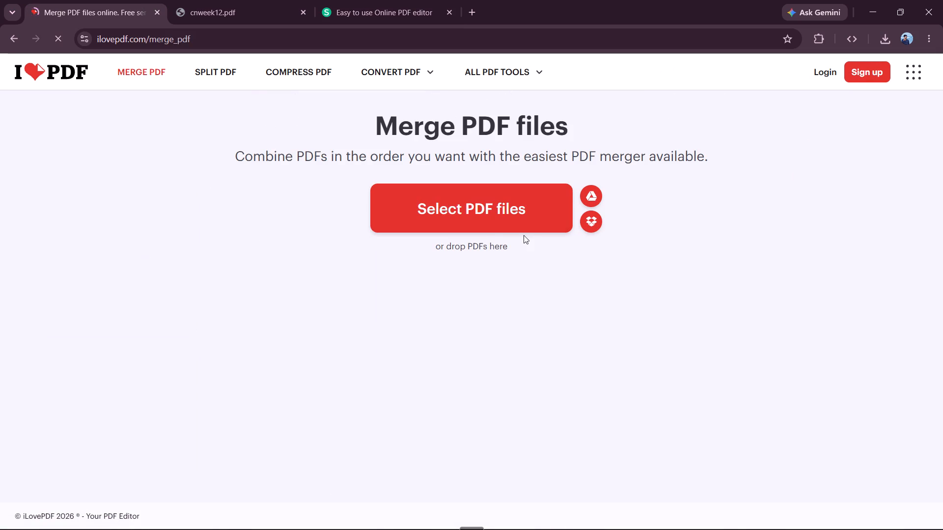
click(516, 223)
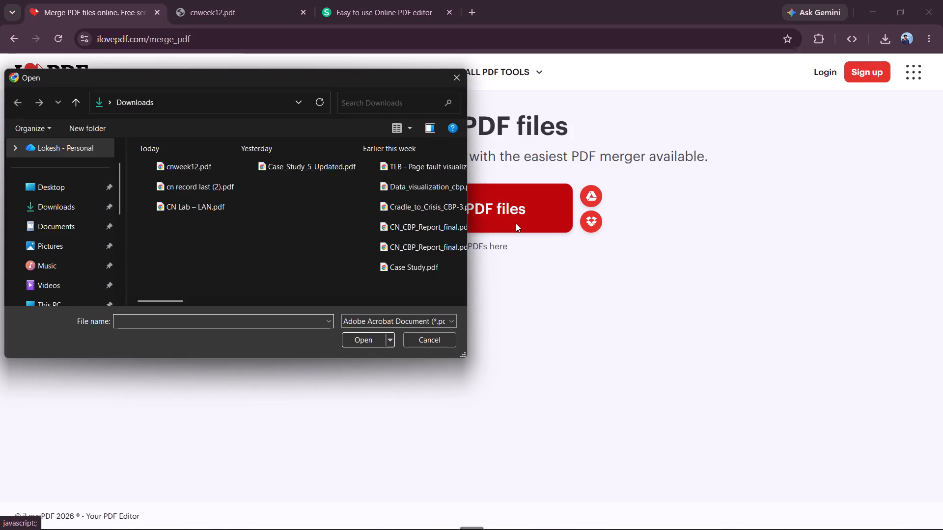
click(130, 161)
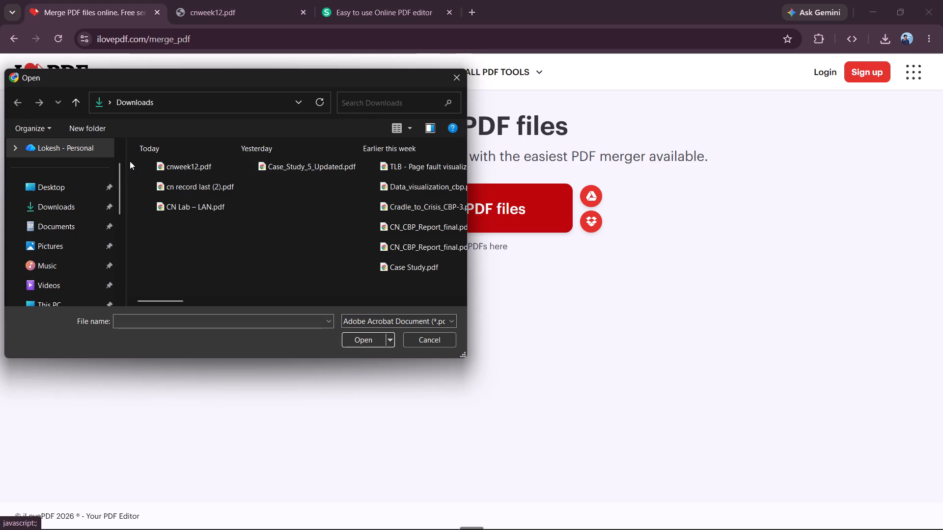
drag(136, 161, 129, 159)
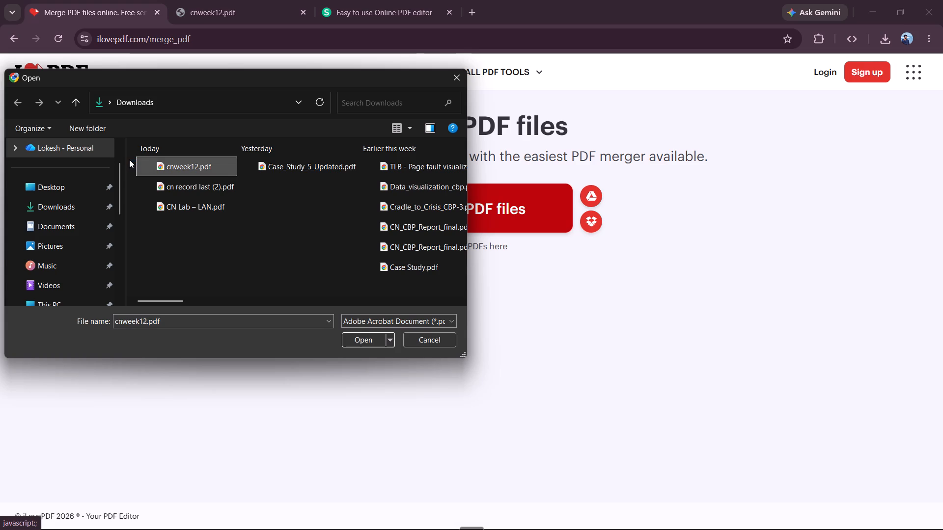
drag(129, 159, 186, 206)
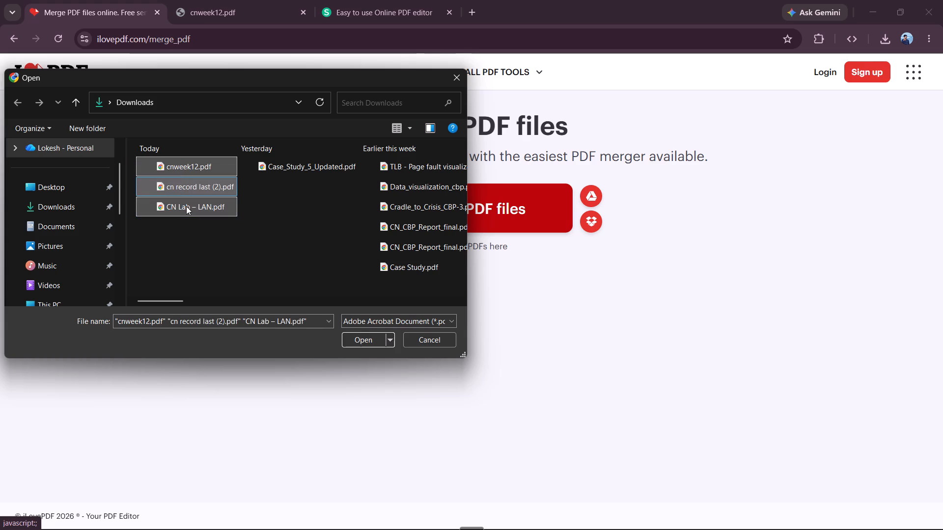
key(Return)
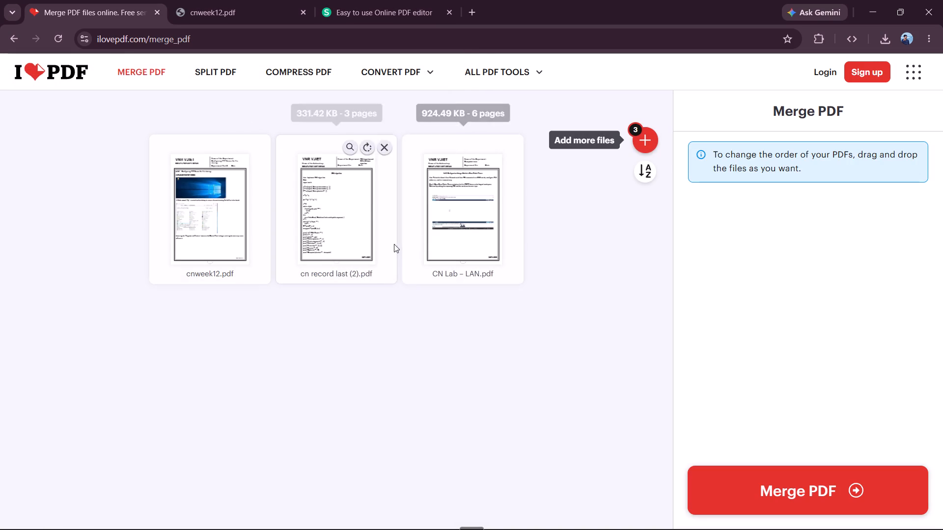
Reorder the files so cn record last (2).pdf comes after CN Lab – LAN.pdf, and merge them.
drag(370, 221, 479, 209)
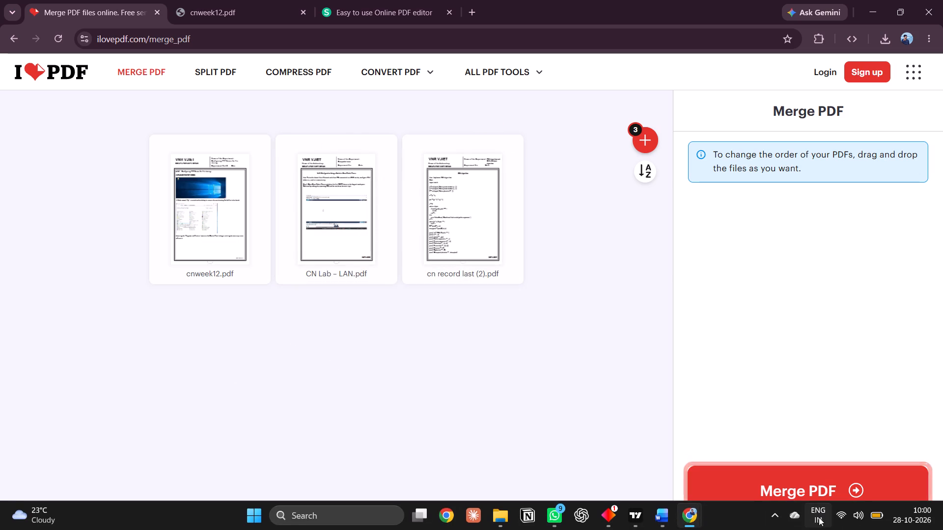
click(805, 486)
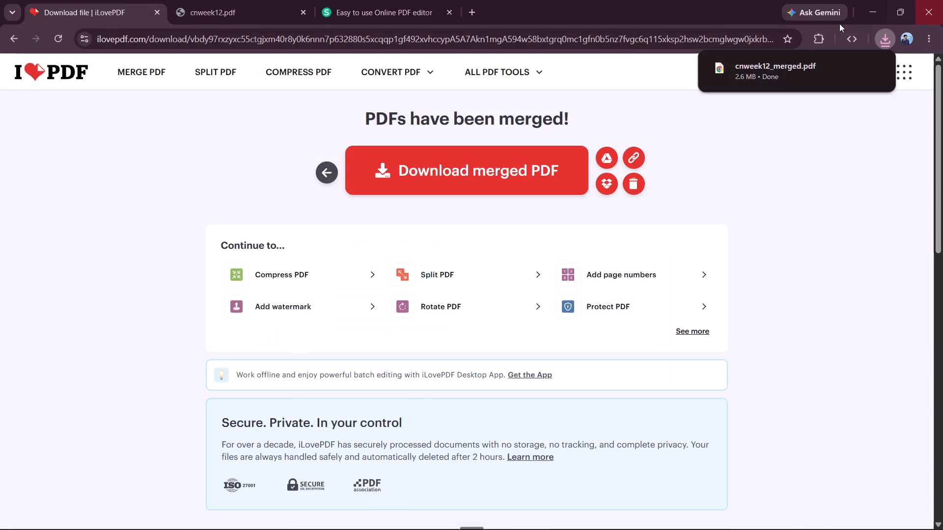
Return to Sejda's online PDF editor and upload cnweek12_merged.pdf from the Downloads folder for editing.
double_click(418, 0)
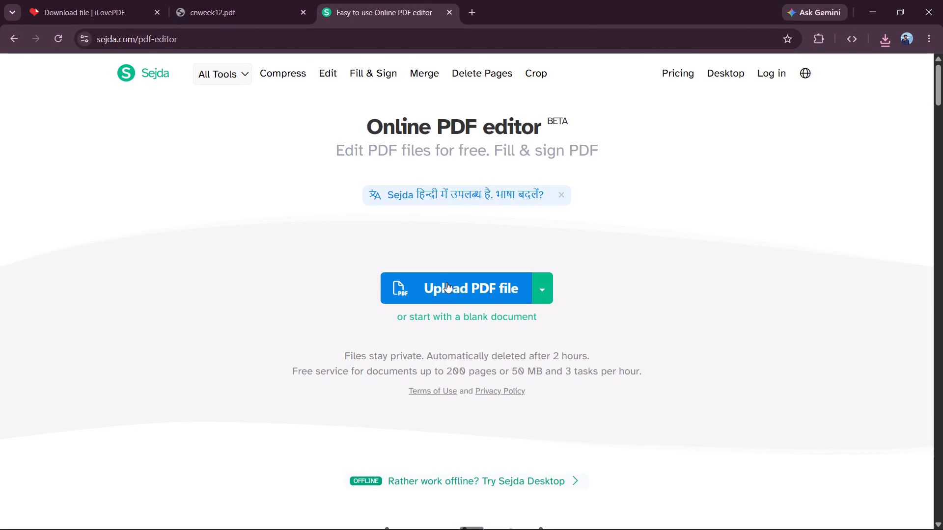
click(446, 294)
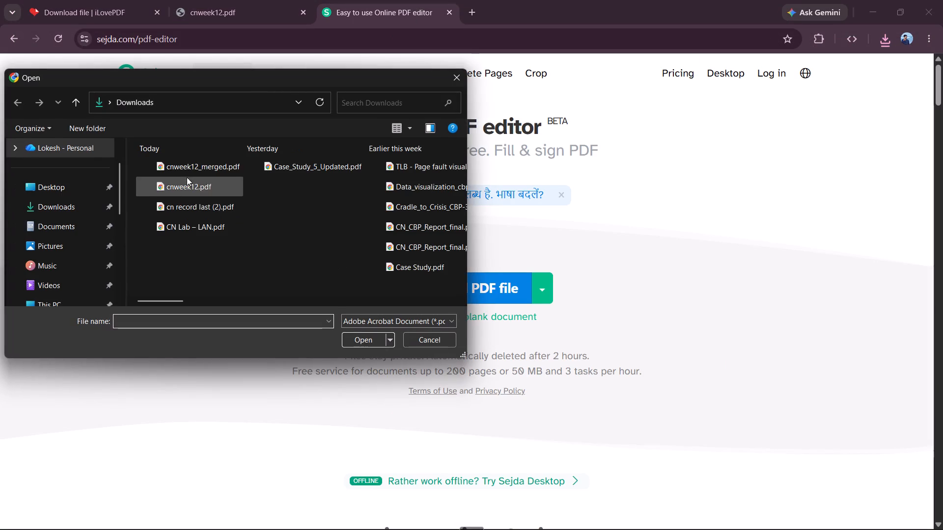
click(198, 166)
key(Return)
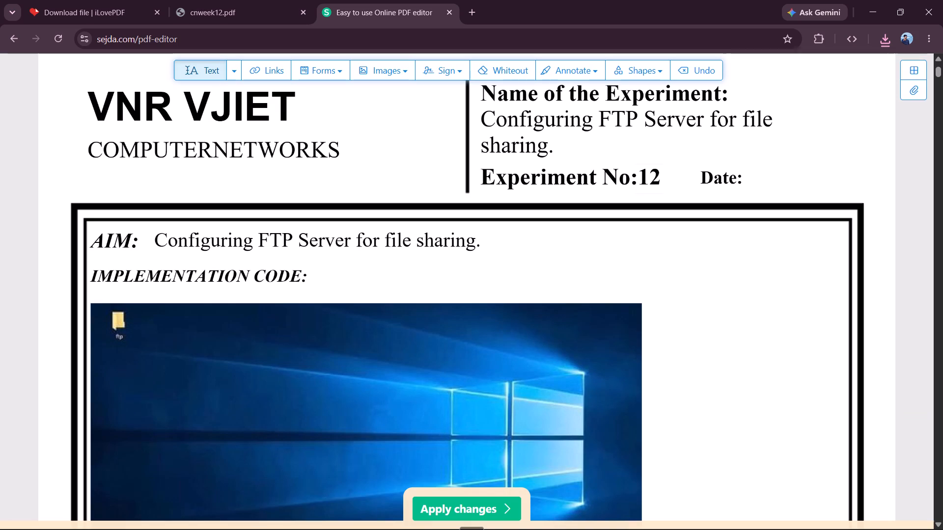
scroll(527, 235, down, 2)
scroll(527, 235, up, 2)
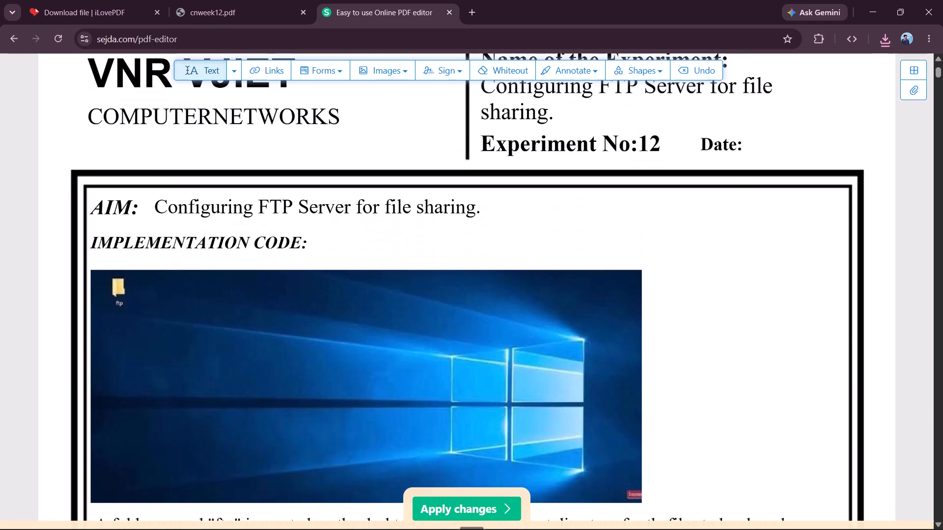
scroll(527, 235, up, 2)
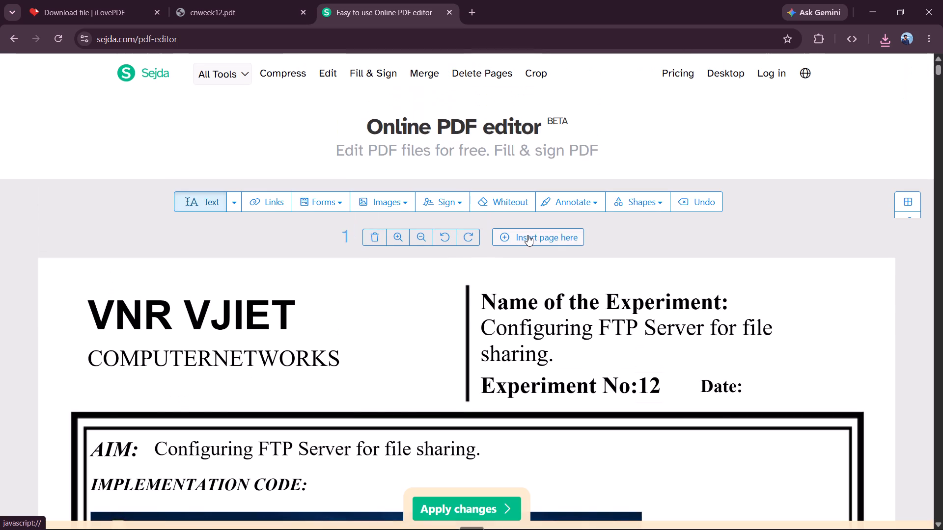
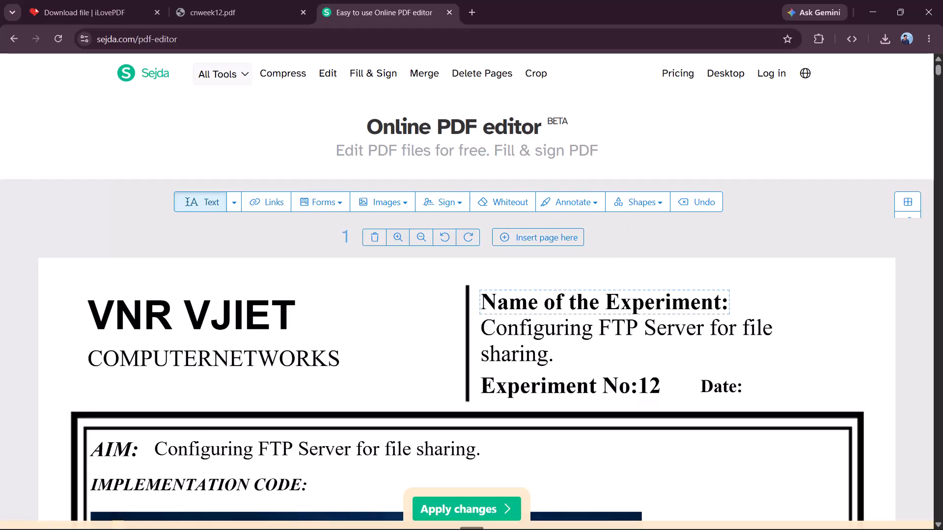
Go back to the find-and-replace PDF editor search results and open pdfFiller's Search & Replace Text in PDF page, rejecting its cookies.
scroll(562, 302, down, 1)
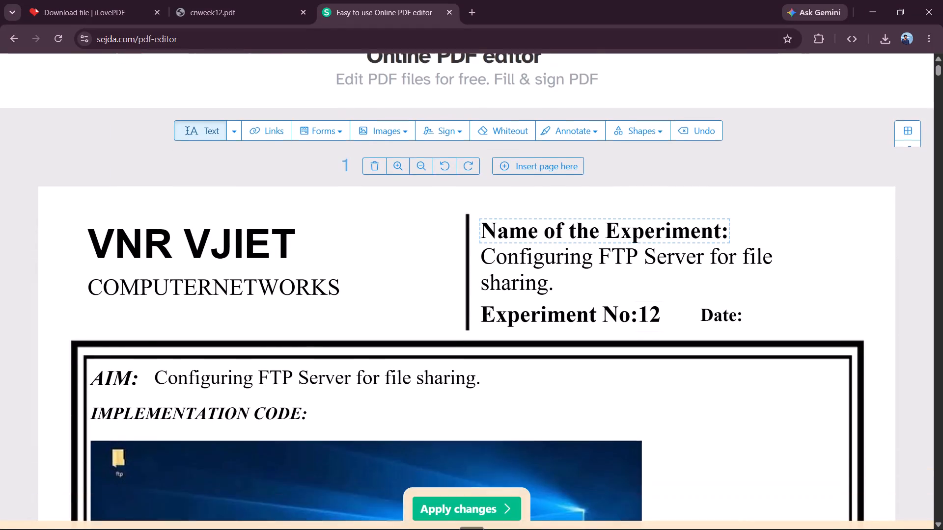
scroll(562, 302, down, 1)
scroll(509, 383, up, 4)
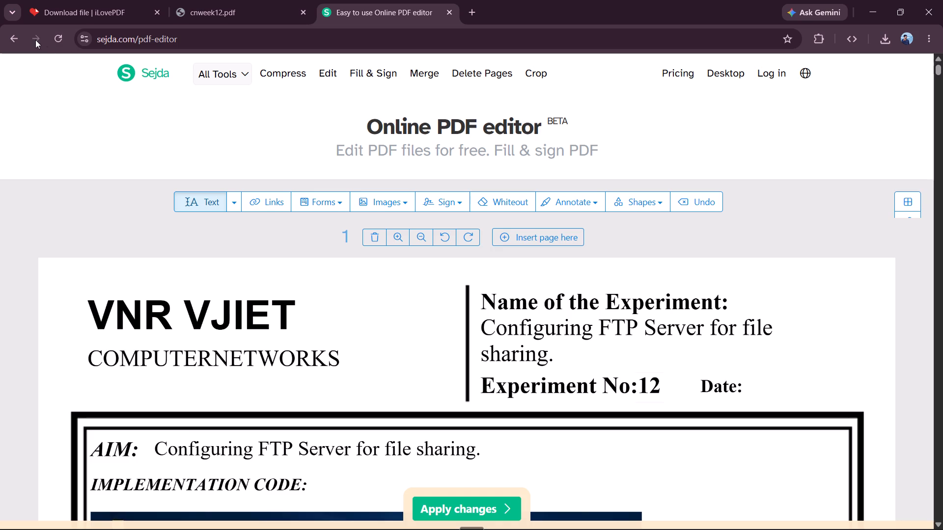
click(18, 39)
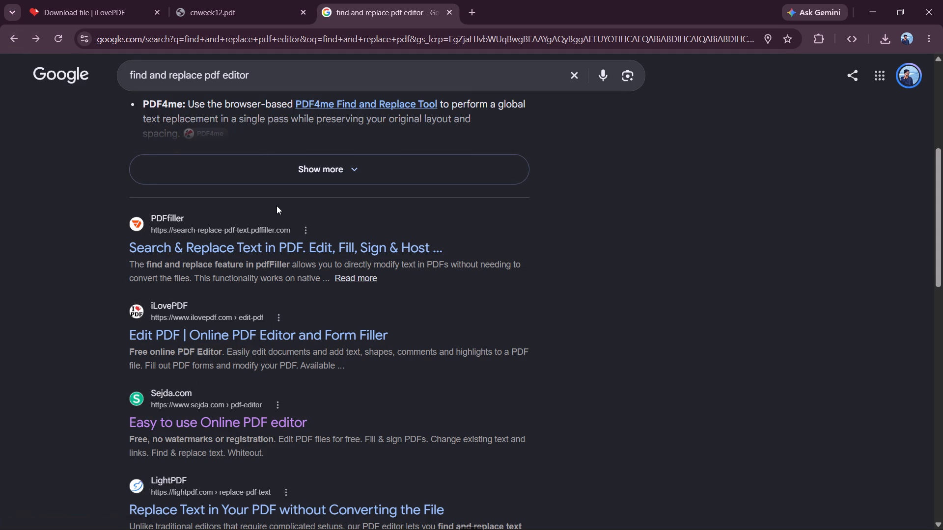
scroll(277, 206, down, 2)
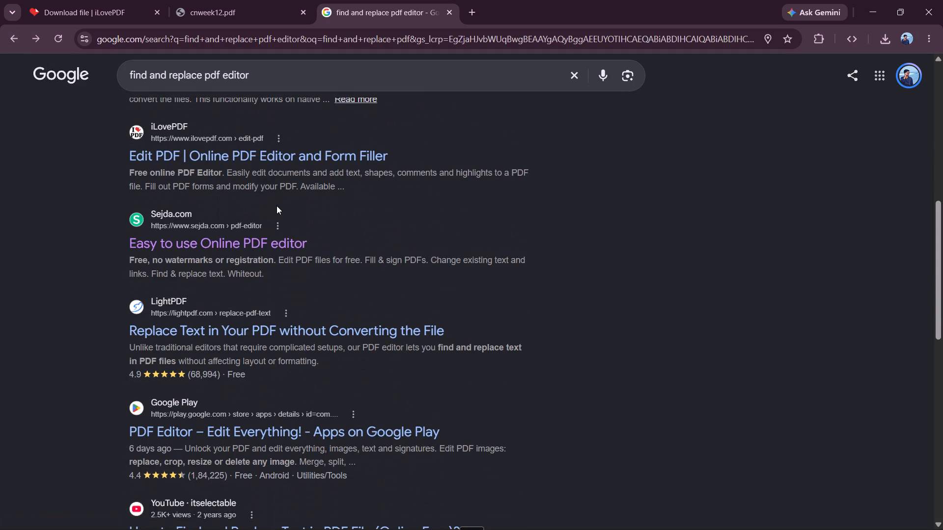
scroll(277, 206, up, 2)
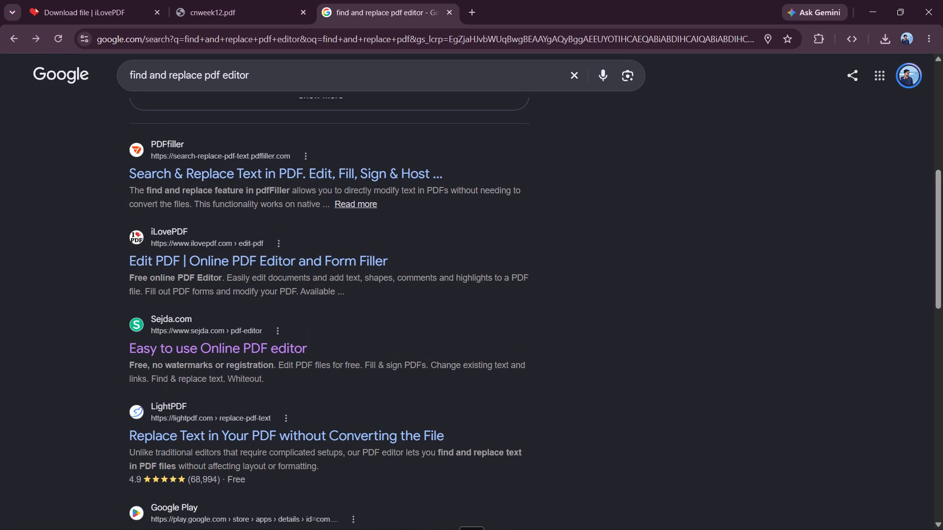
scroll(277, 206, up, 2)
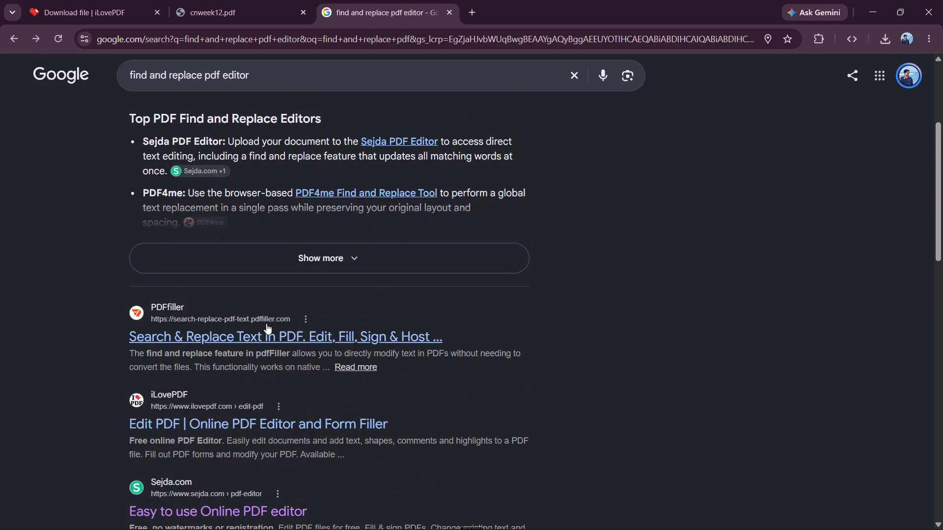
click(266, 323)
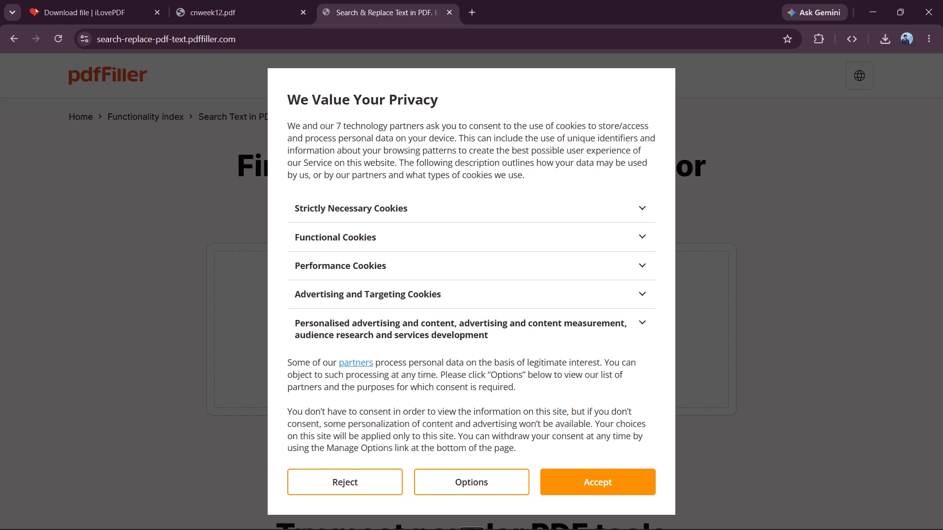
click(373, 477)
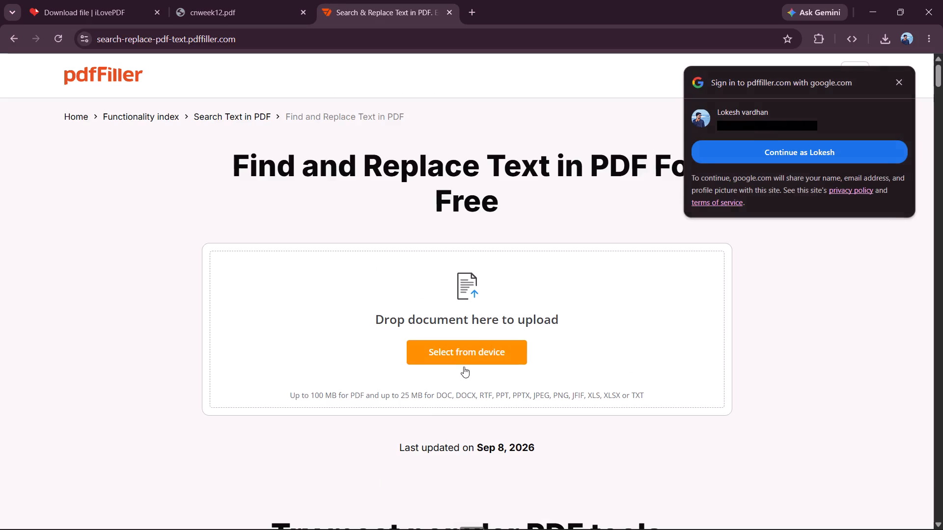
Upload cnweek12_merged.pdf from the Downloads folder to pdfFiller and start editing it.
click(480, 354)
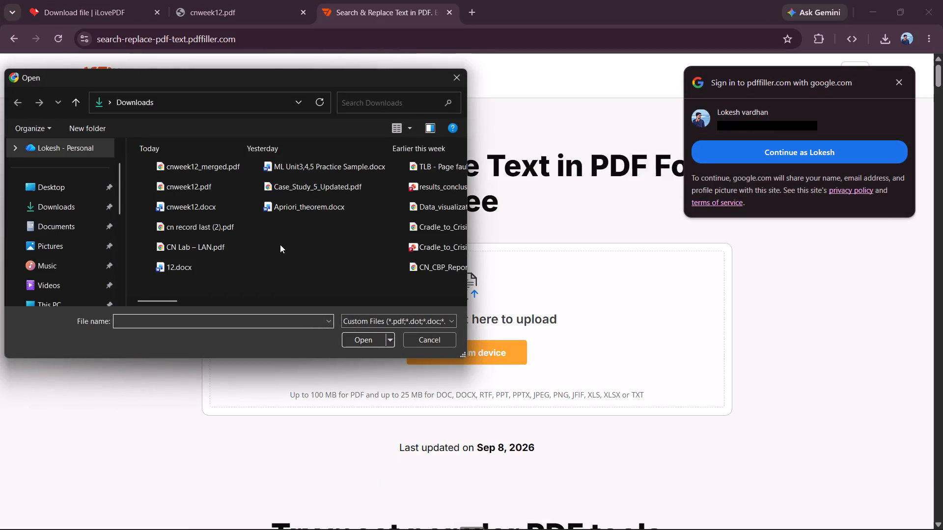
click(228, 172)
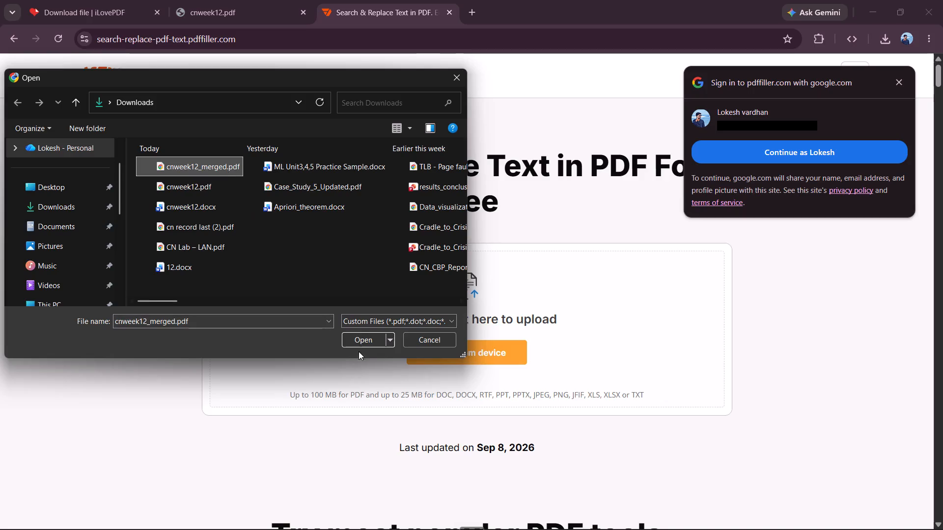
click(360, 340)
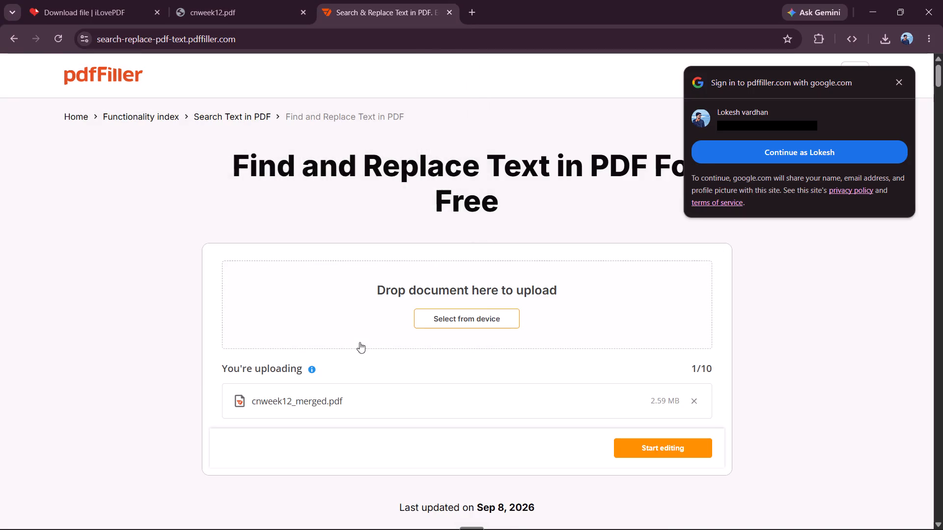
scroll(389, 369, down, 1)
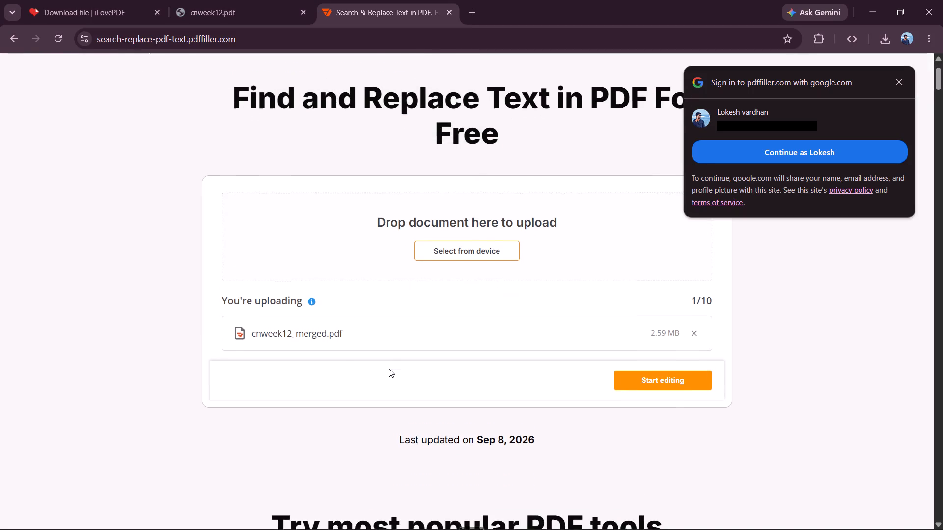
scroll(389, 369, down, 1)
click(642, 369)
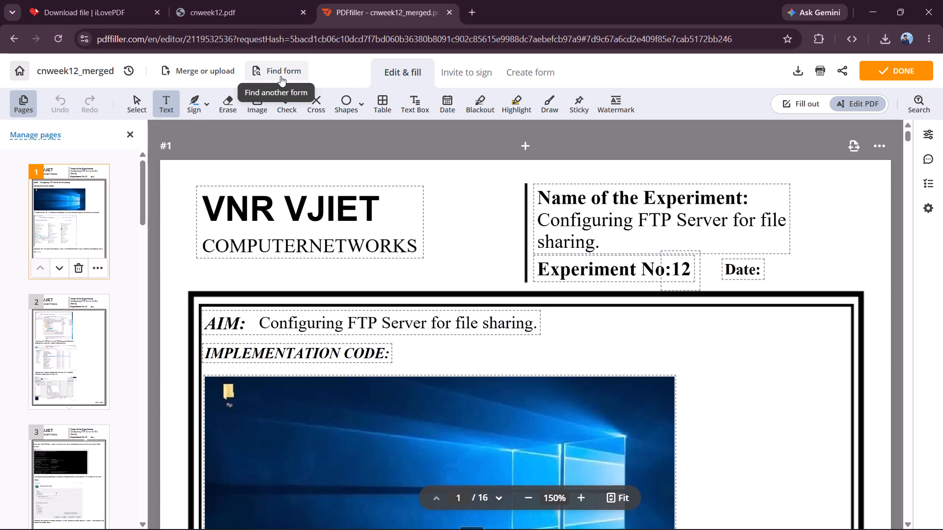
Change the last two digits of the roll number at the foot of page 1 to 30.
scroll(440, 326, down, 9)
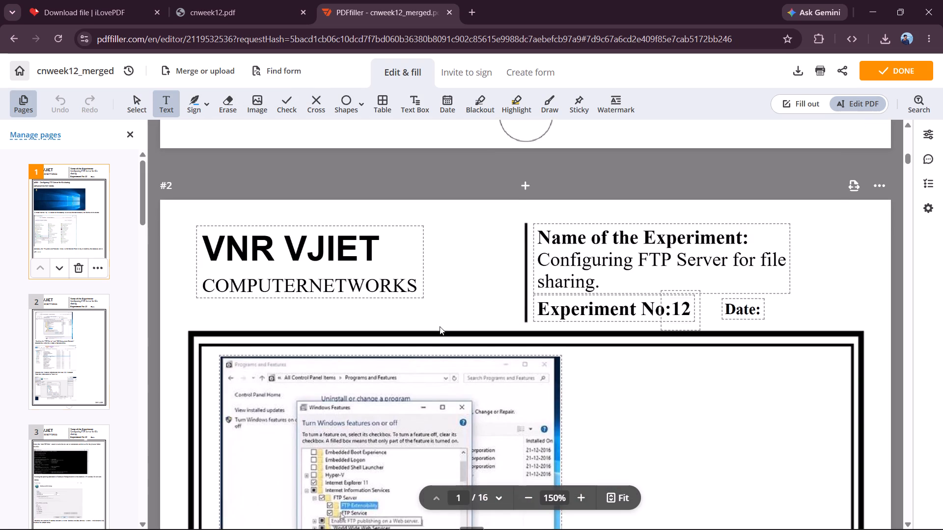
scroll(440, 326, up, 1)
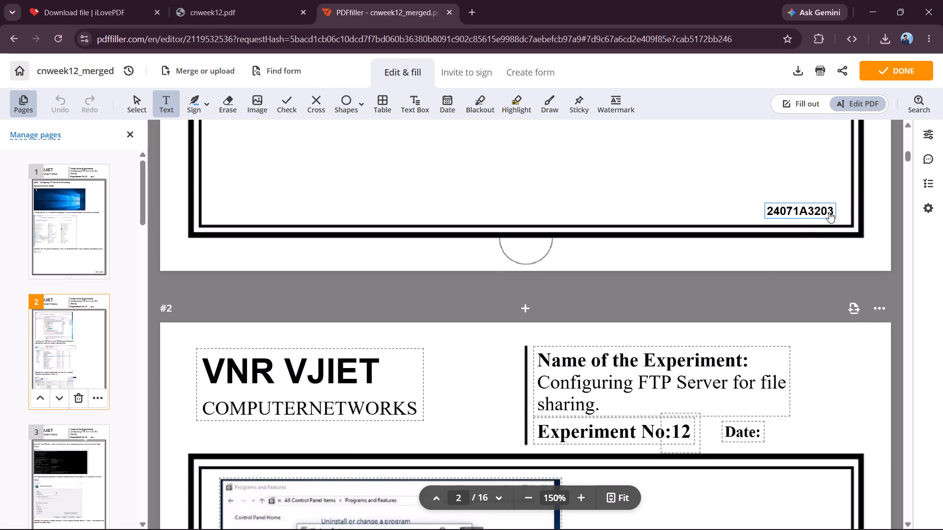
click(827, 211)
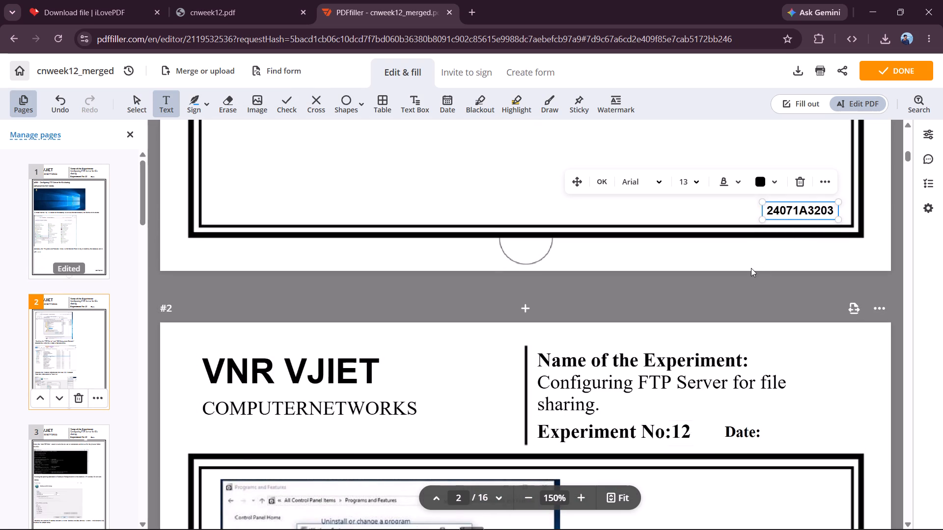
key(BackSpace)
key(BackSpace)
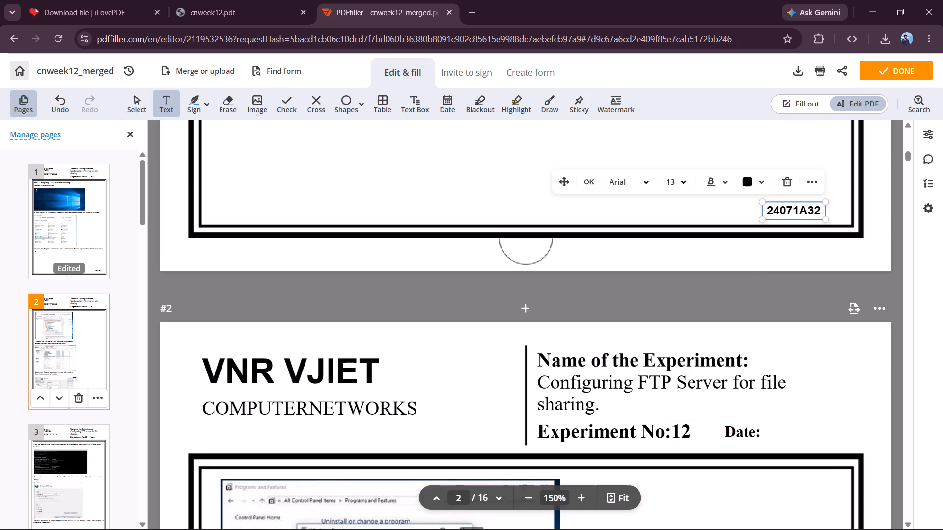
text(30)
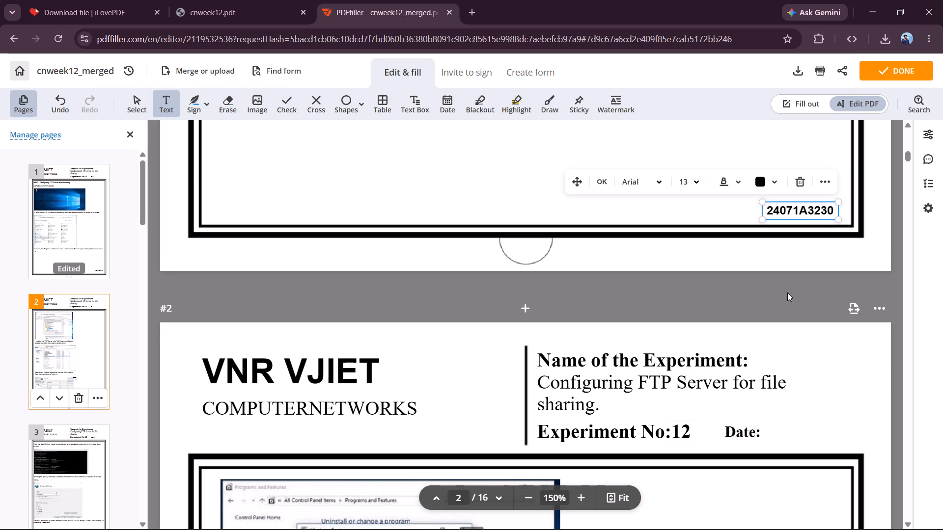
Change the last two digits of the roll number at the foot of page 2 to 30.
scroll(795, 296, down, 11)
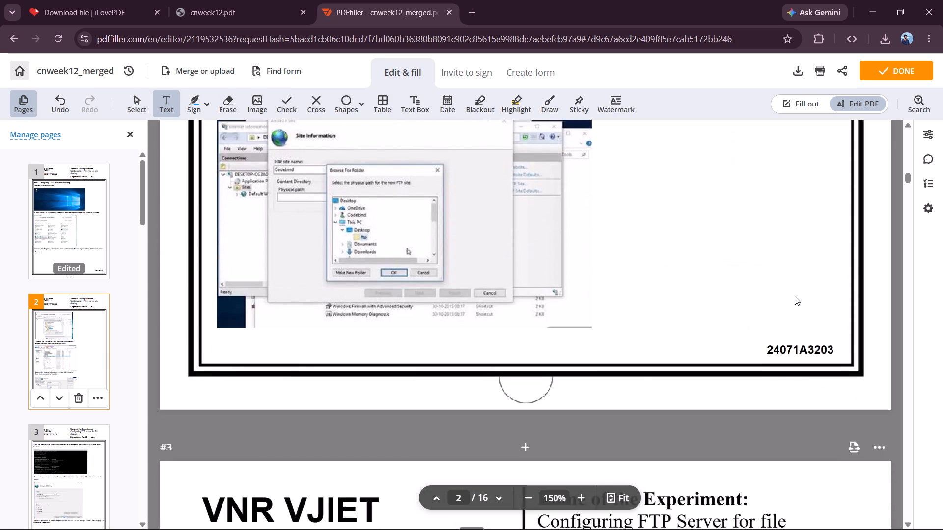
scroll(795, 296, down, 1)
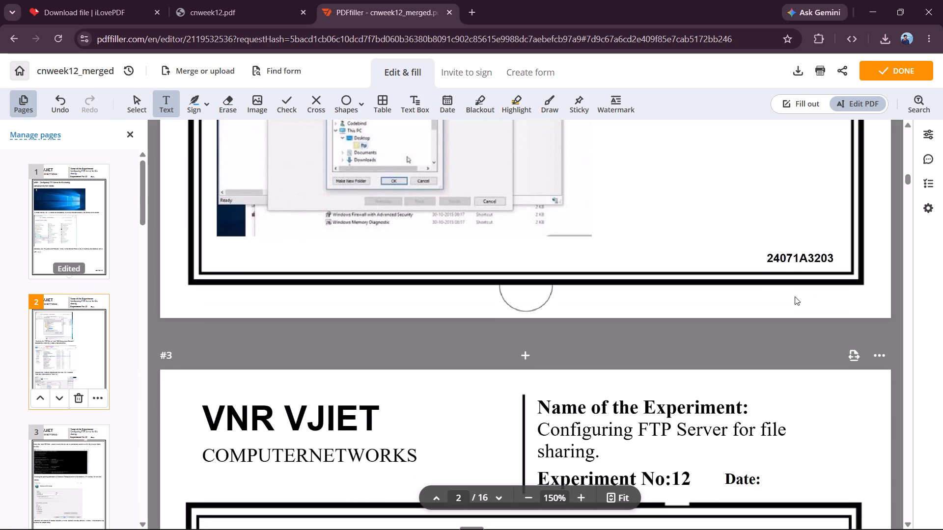
scroll(795, 296, up, 6)
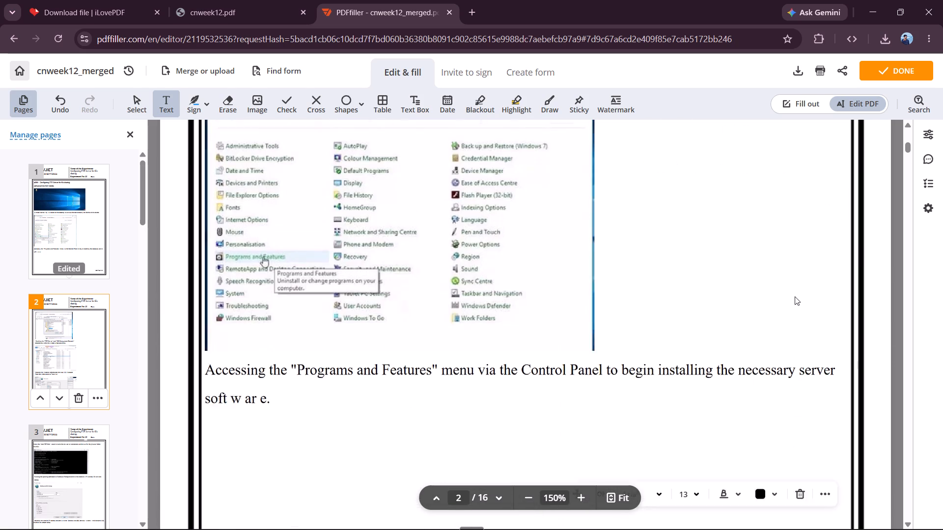
scroll(795, 296, down, 8)
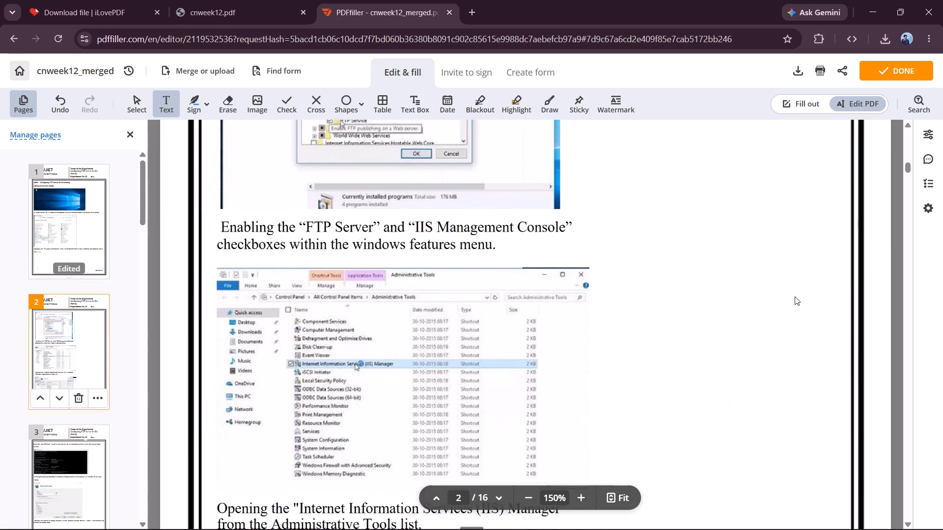
scroll(795, 296, down, 7)
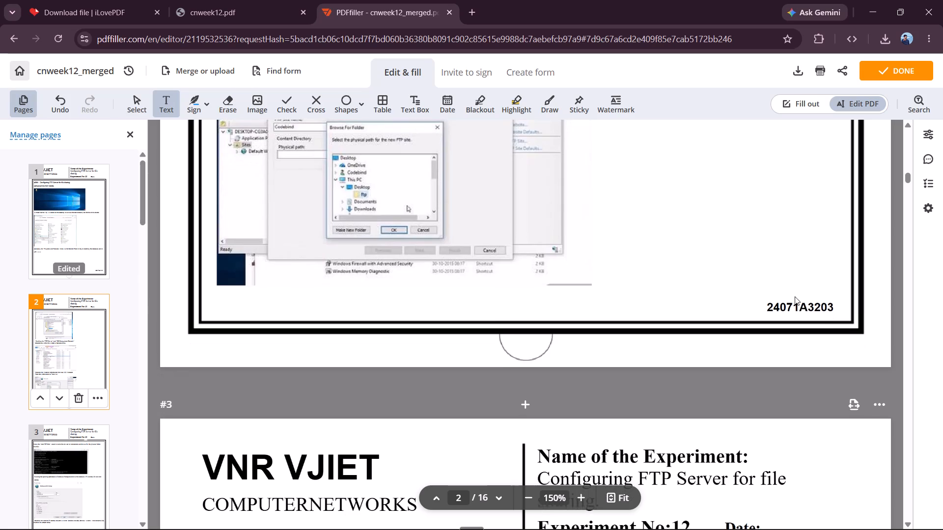
click(815, 302)
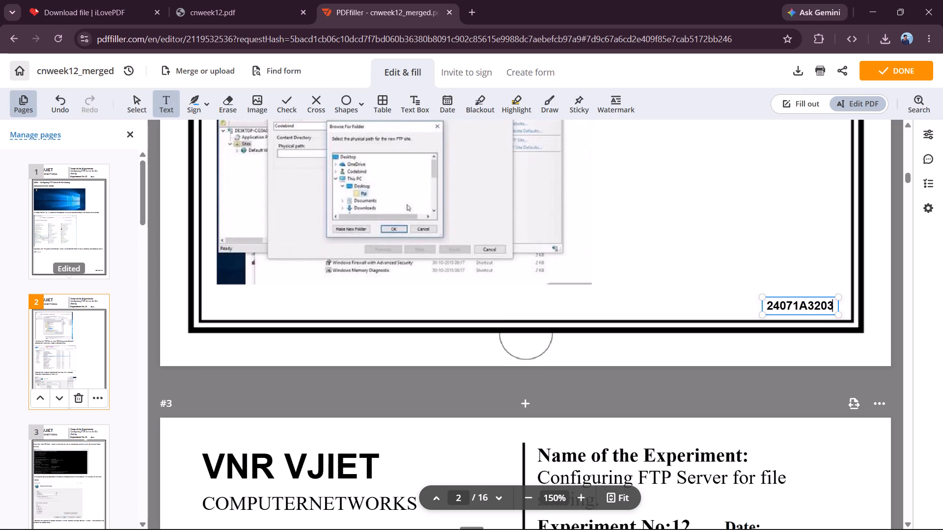
key(BackSpace)
key(BackSpace)
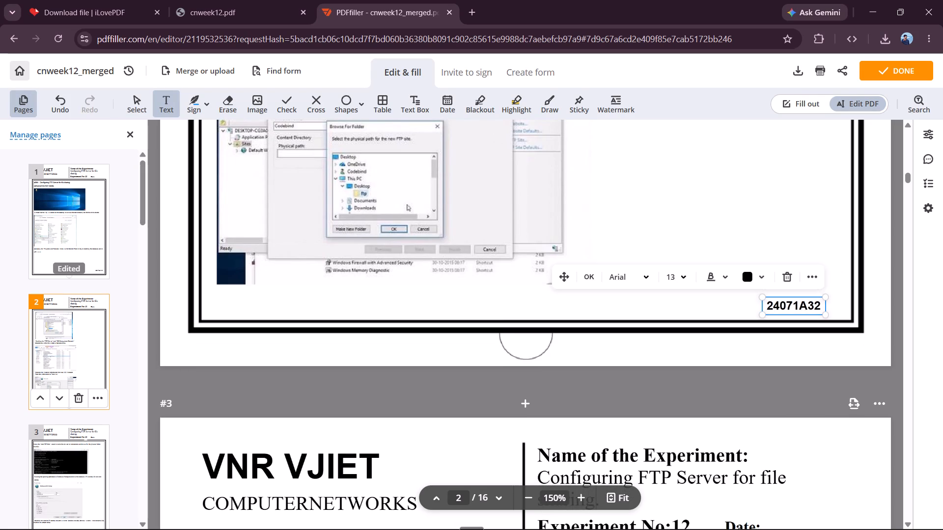
text(30)
Change the last two digits of the roll number at the foot of page 3 to 30.
scroll(823, 305, down, 4)
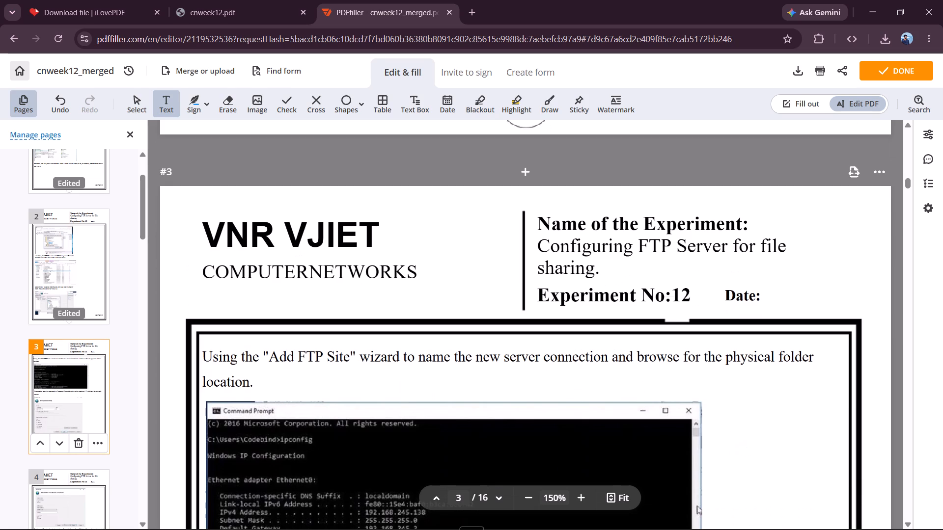
scroll(823, 305, up, 1)
scroll(823, 305, down, 5)
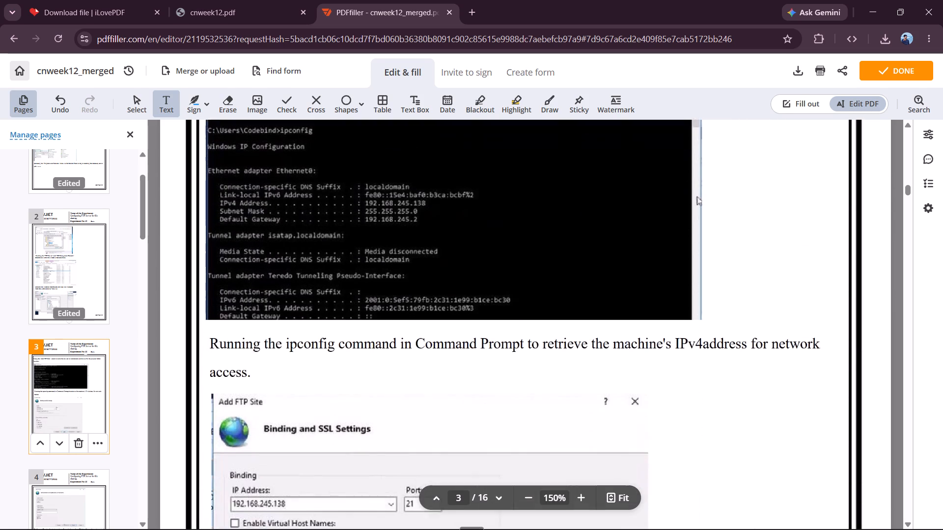
scroll(823, 305, down, 6)
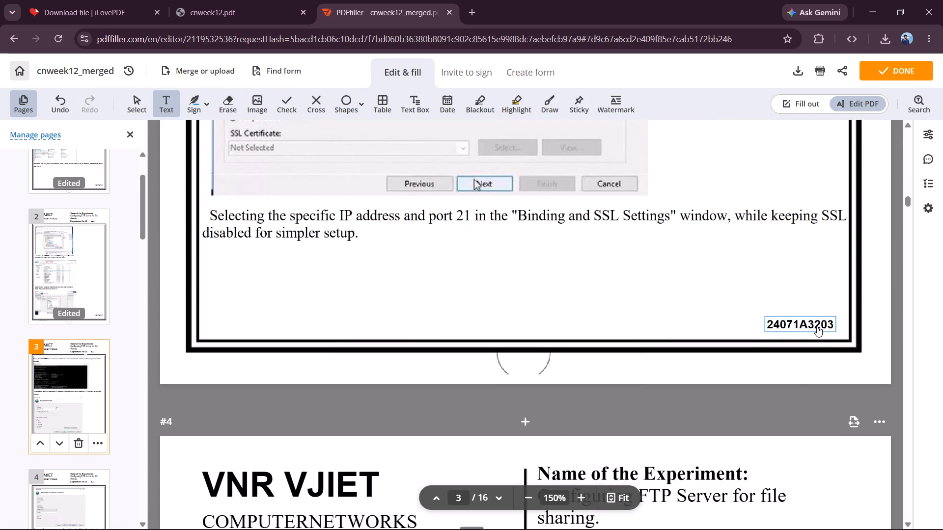
click(825, 326)
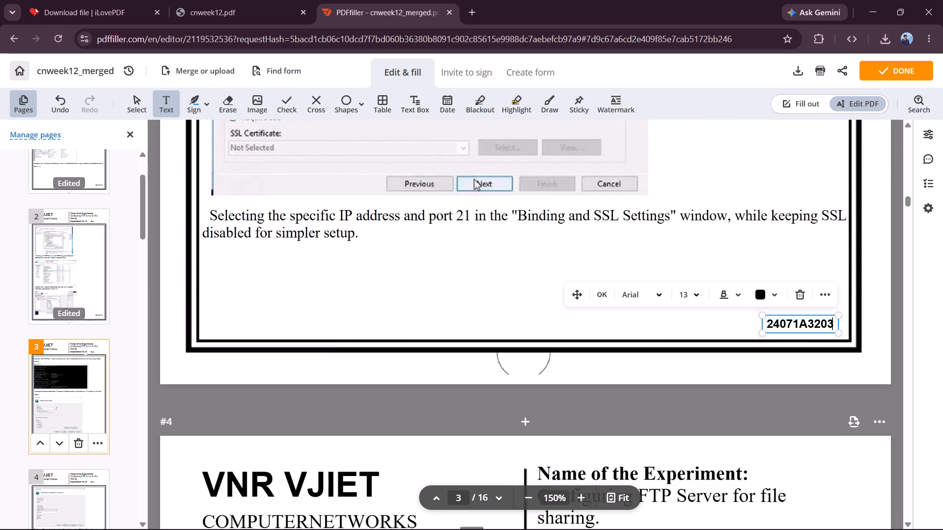
click(823, 320)
key(Right)
key(BackSpace)
key(BackSpace)
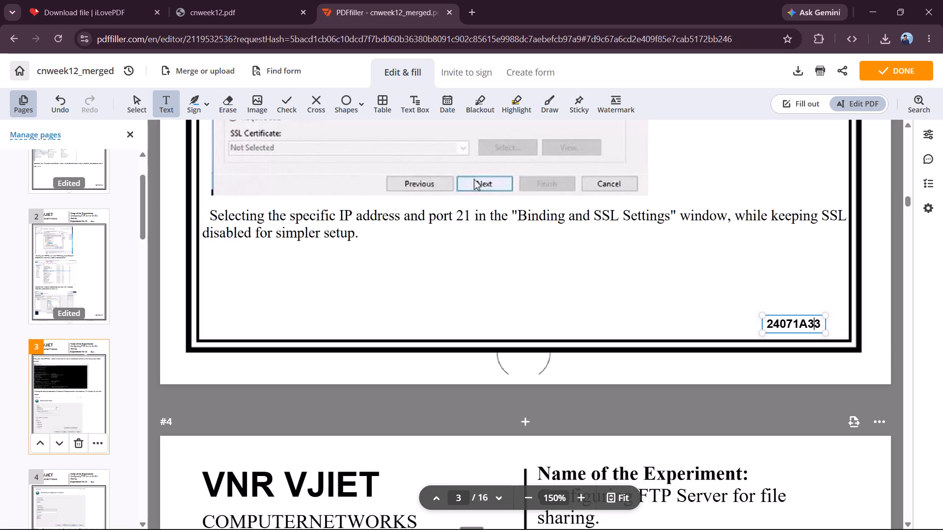
key(2)
key(Right)
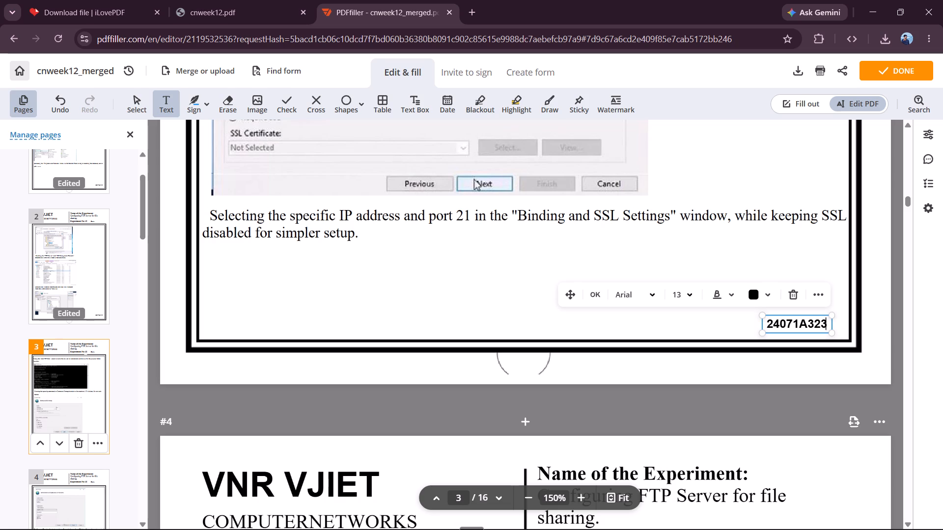
key(0)
Copy the corrected roll number from the foot of page 3 and replace the one at the foot of page 4 with it.
scroll(823, 320, down, 1)
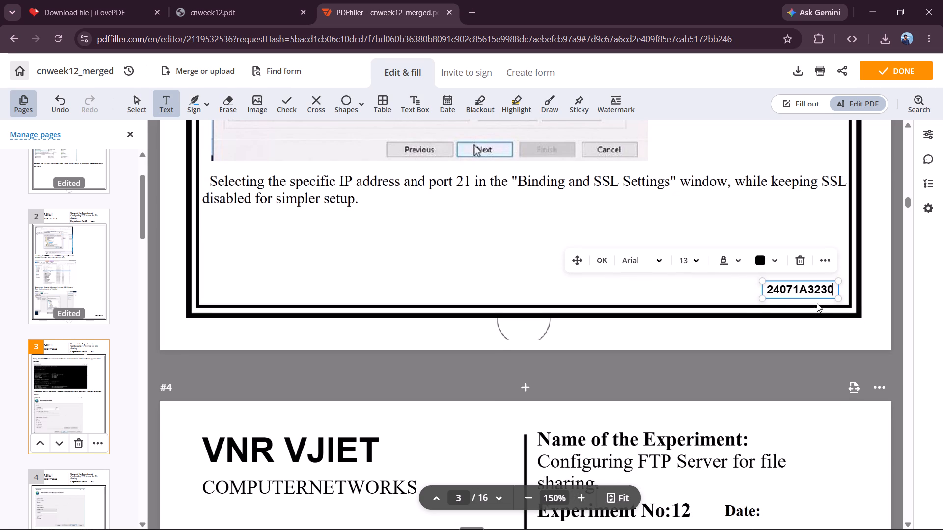
triple_click(812, 293)
key(ctrl+c)
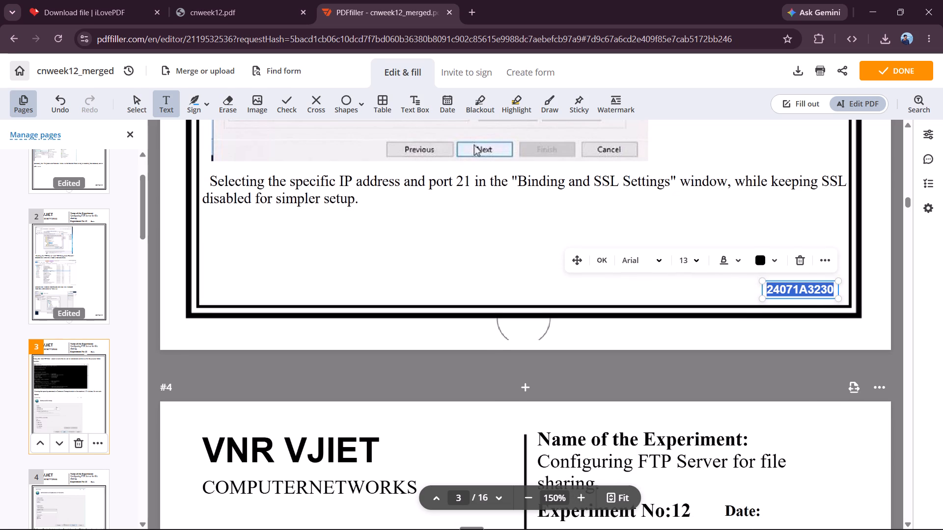
scroll(812, 293, down, 12)
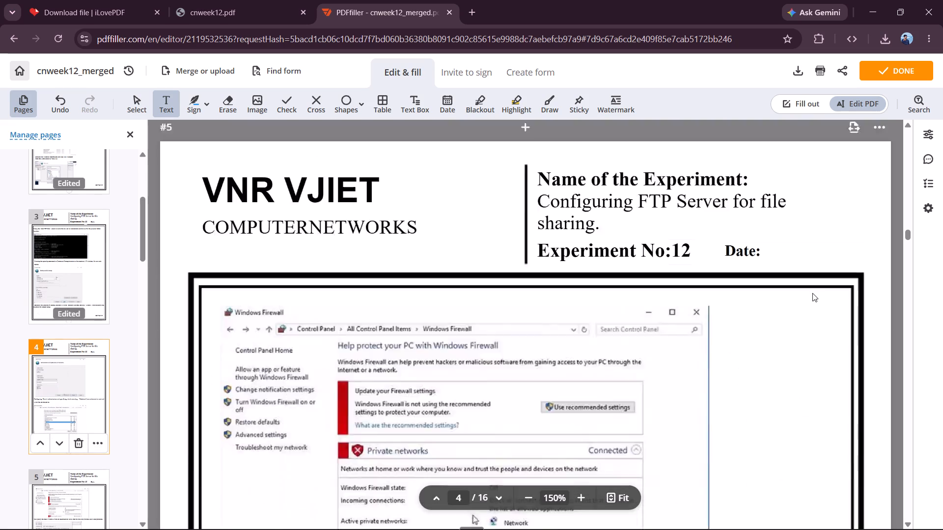
scroll(806, 279, up, 4)
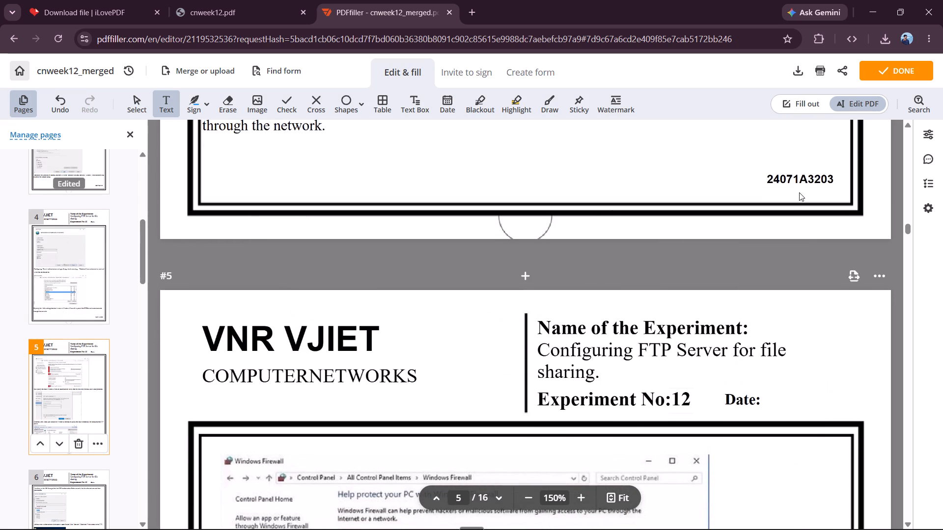
triple_click(792, 178)
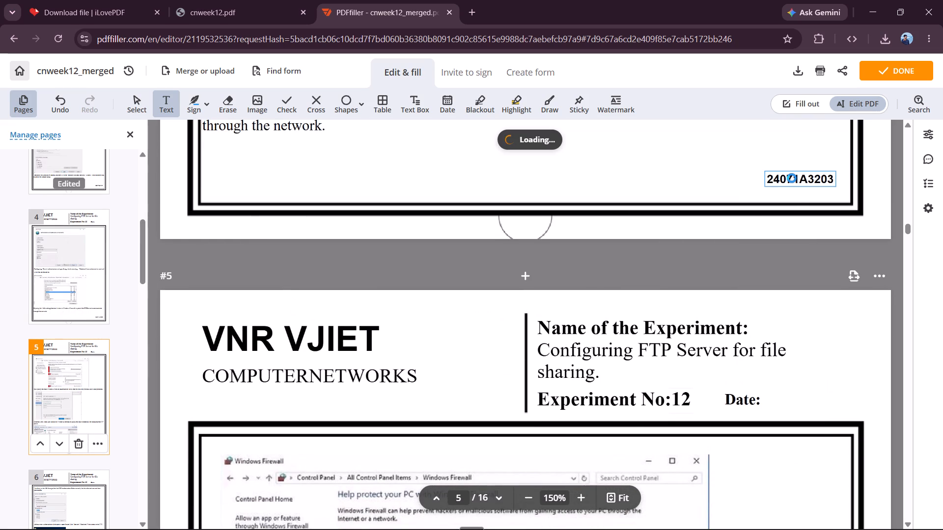
click(792, 178)
double_click(792, 178)
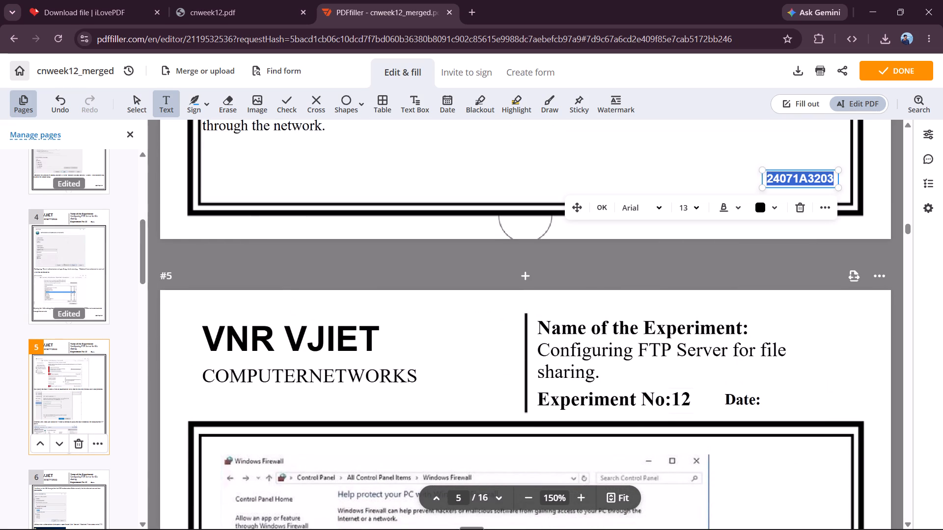
key(ctrl+v)
Replace the roll number at the foot of page 5 with the copied one ending in 30.
scroll(780, 194, down, 6)
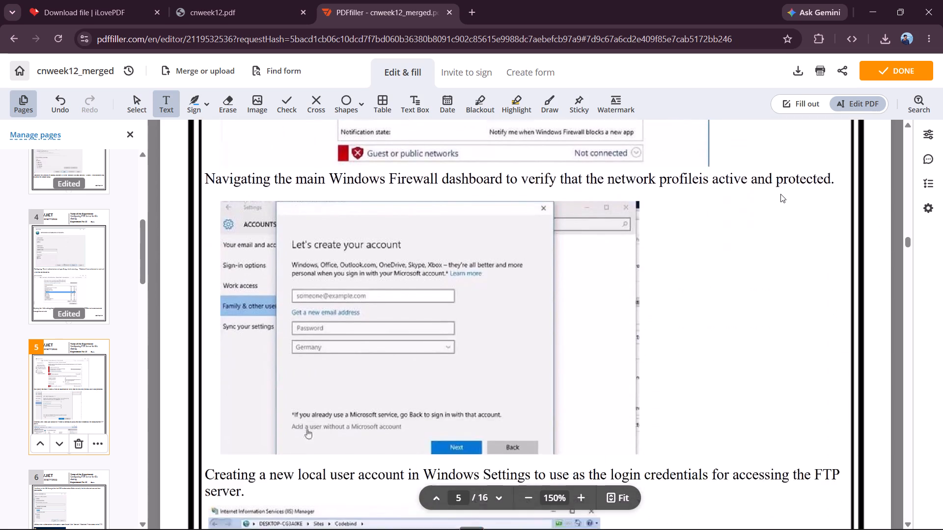
scroll(780, 194, down, 6)
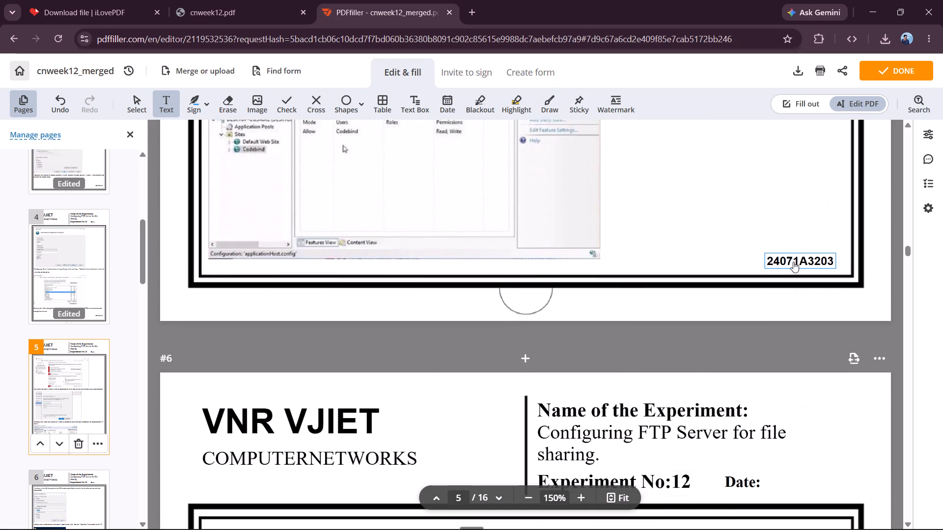
triple_click(793, 262)
click(793, 262)
triple_click(793, 262)
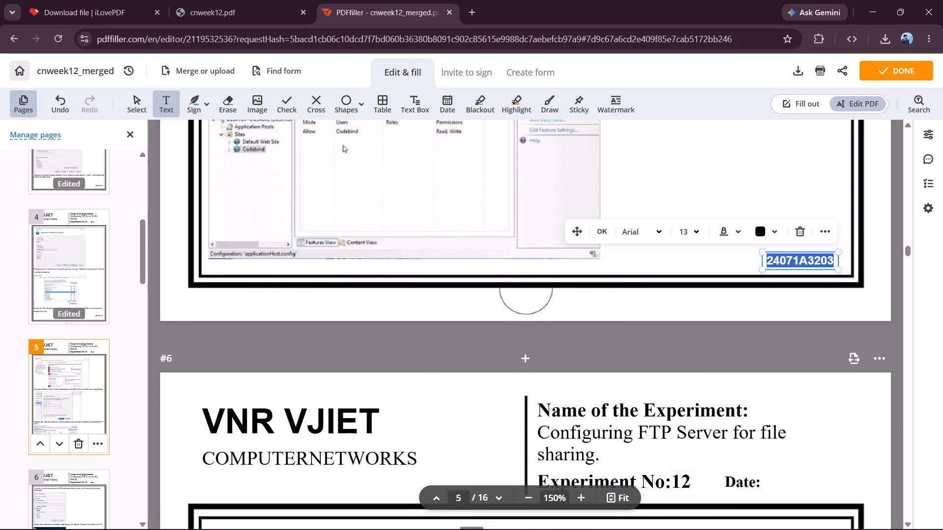
key(ctrl+v)
Replace the roll number at the foot of page 6 with the copied one ending in 30.
scroll(792, 262, down, 5)
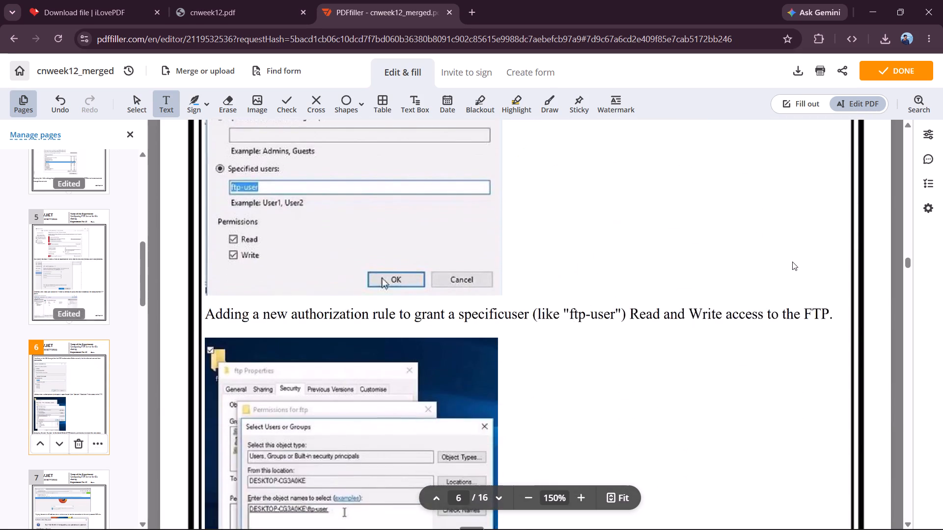
scroll(792, 262, down, 8)
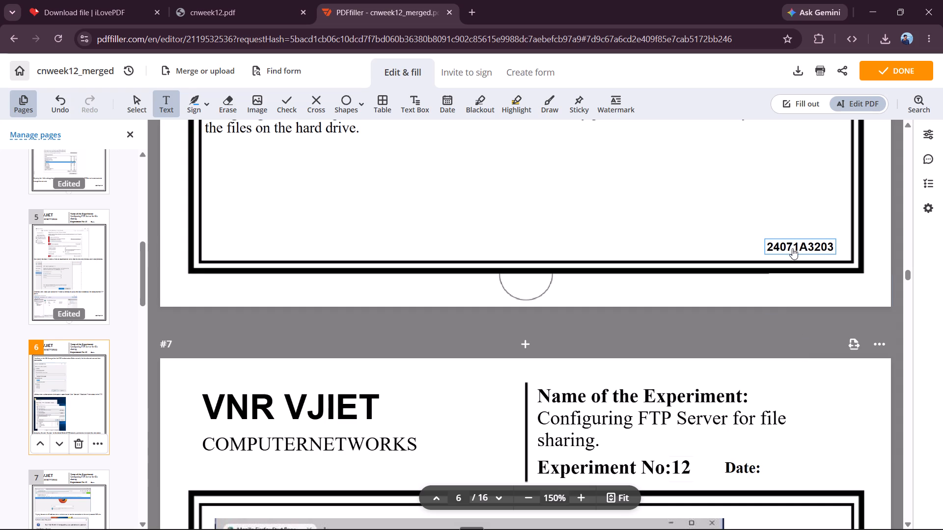
triple_click(792, 248)
double_click(792, 248)
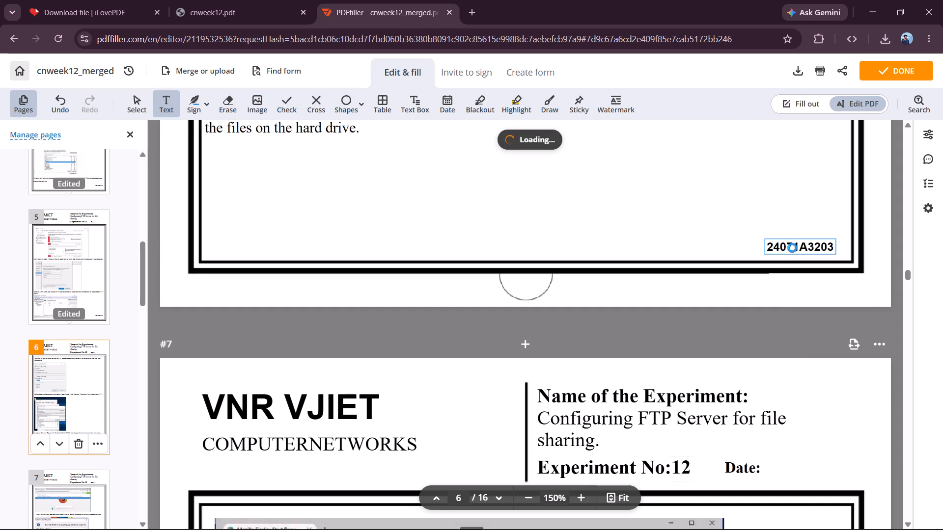
triple_click(791, 245)
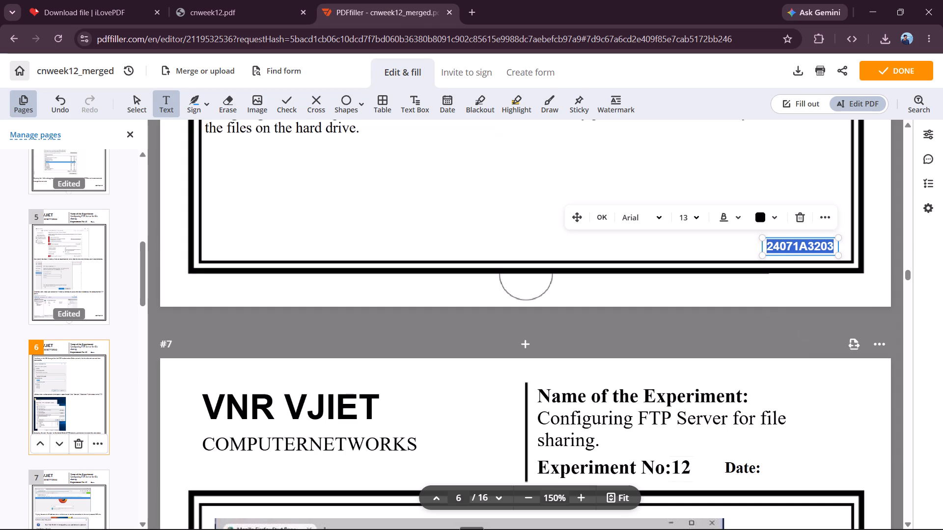
key(ctrl+v)
Replace the roll number at the foot of page 7 with the copied one ending in 30.
scroll(791, 245, down, 6)
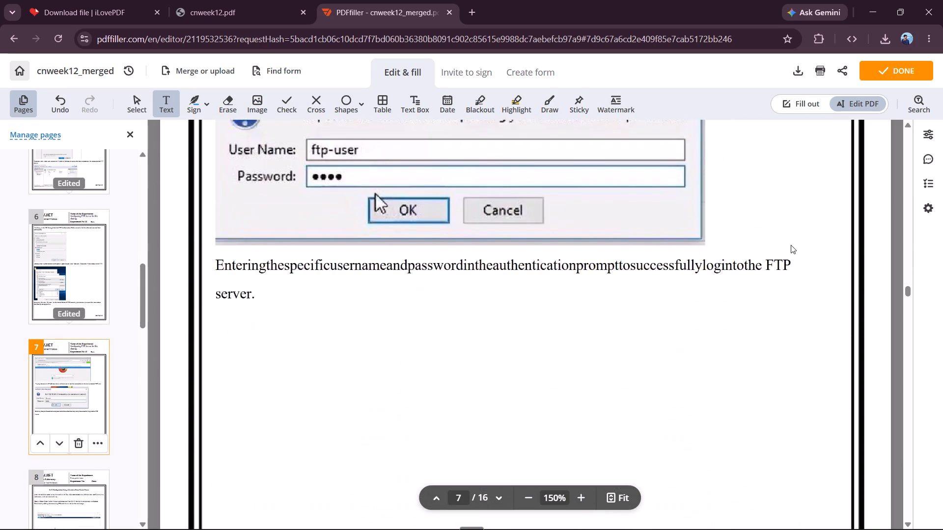
scroll(791, 245, down, 5)
triple_click(803, 354)
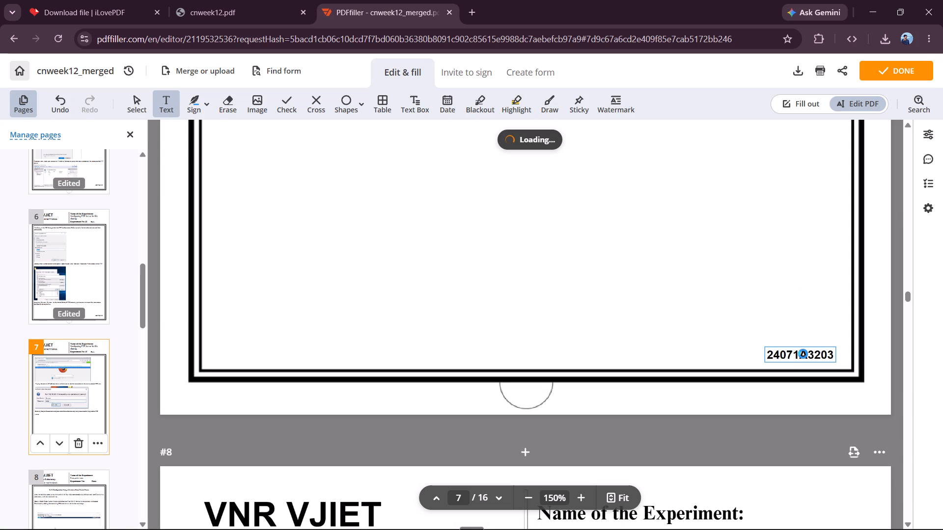
double_click(803, 354)
triple_click(803, 354)
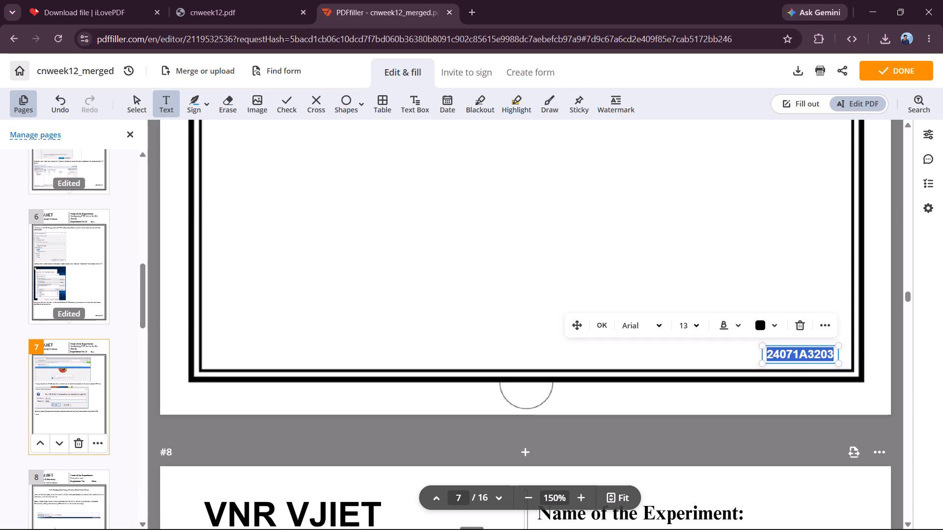
key(ctrl+v)
right_click(803, 354)
scroll(803, 354, down, 2)
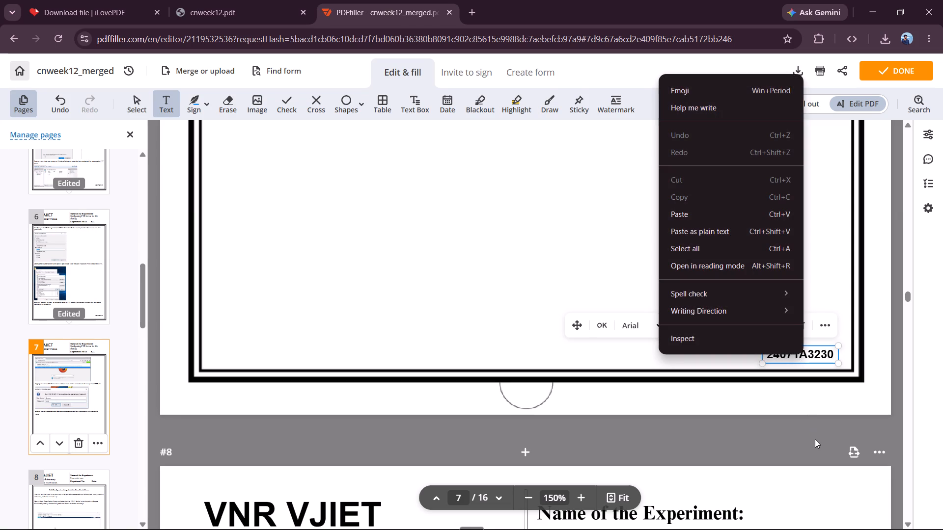
click(815, 439)
Replace the roll number at the foot of page 8 with the copied one ending in 30.
scroll(815, 439, down, 8)
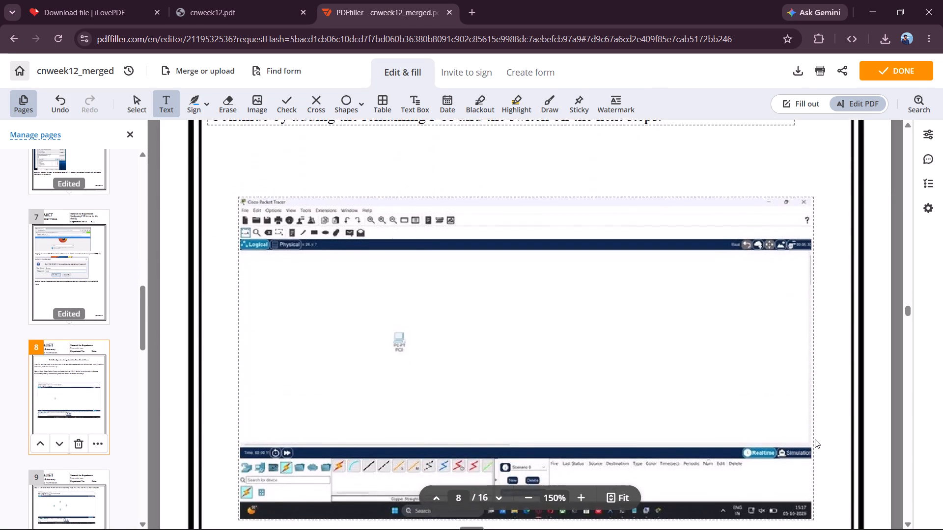
scroll(815, 439, down, 7)
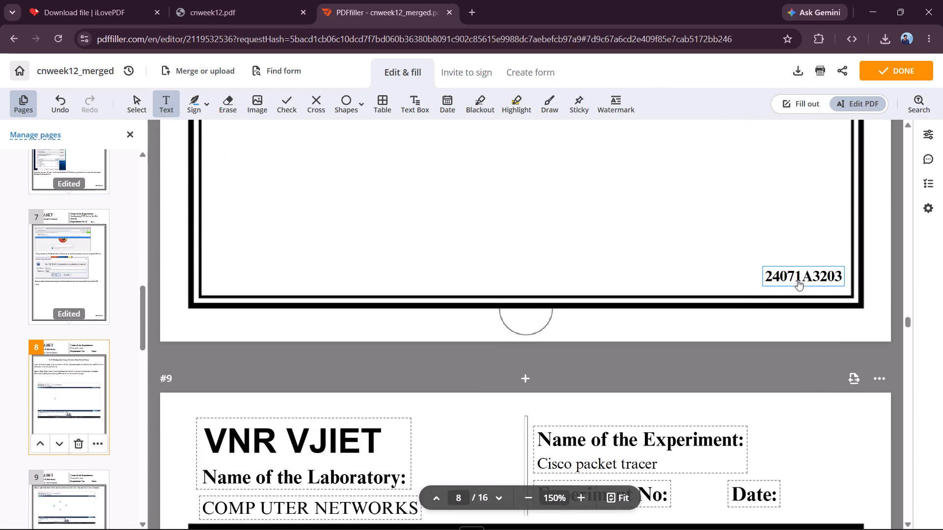
triple_click(796, 278)
triple_click(796, 278)
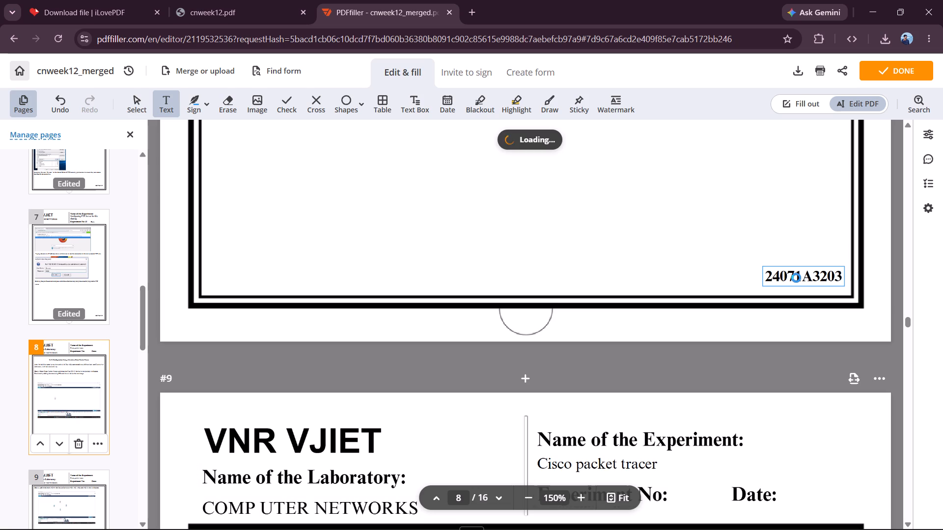
triple_click(810, 277)
click(810, 277)
key(ctrl+v)
ctrl+click(810, 277)
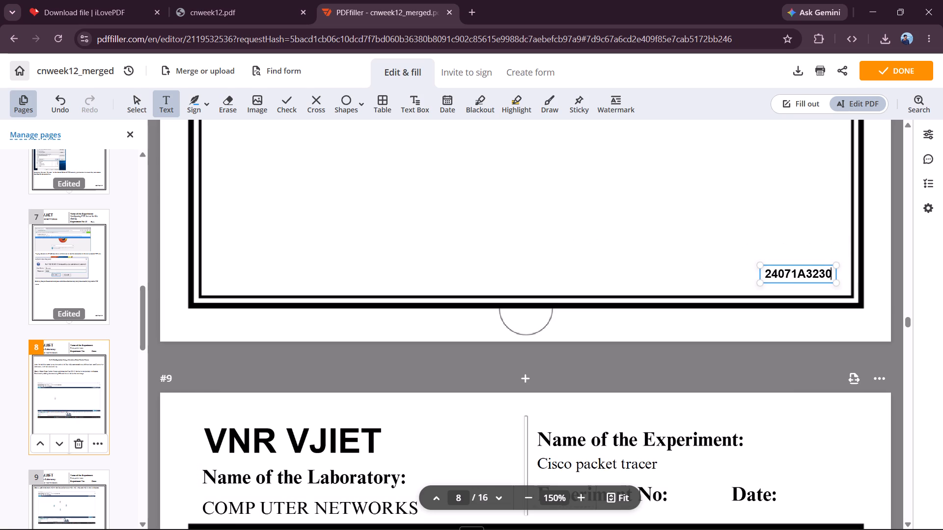
Replace the roll number at the foot of page 9 with the copied one ending in 30.
scroll(810, 277, down, 8)
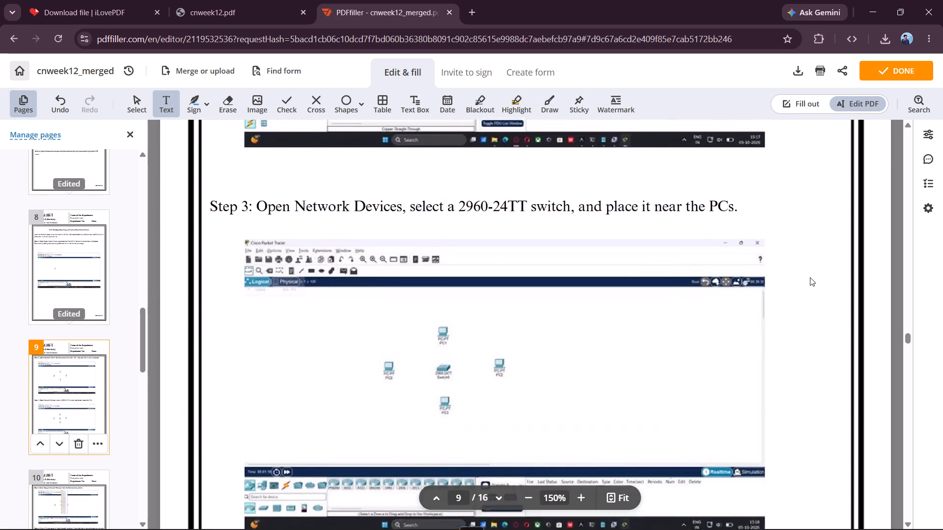
scroll(810, 277, down, 5)
triple_click(804, 167)
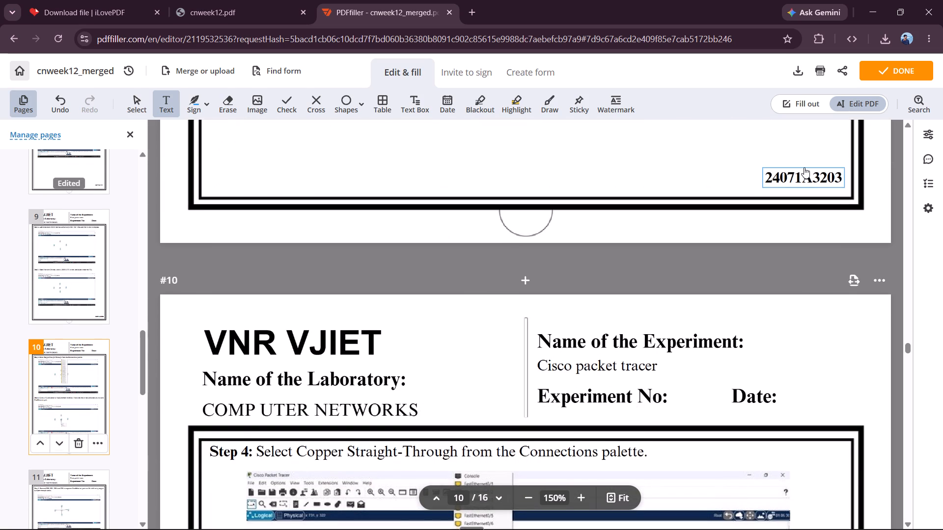
double_click(804, 167)
triple_click(803, 173)
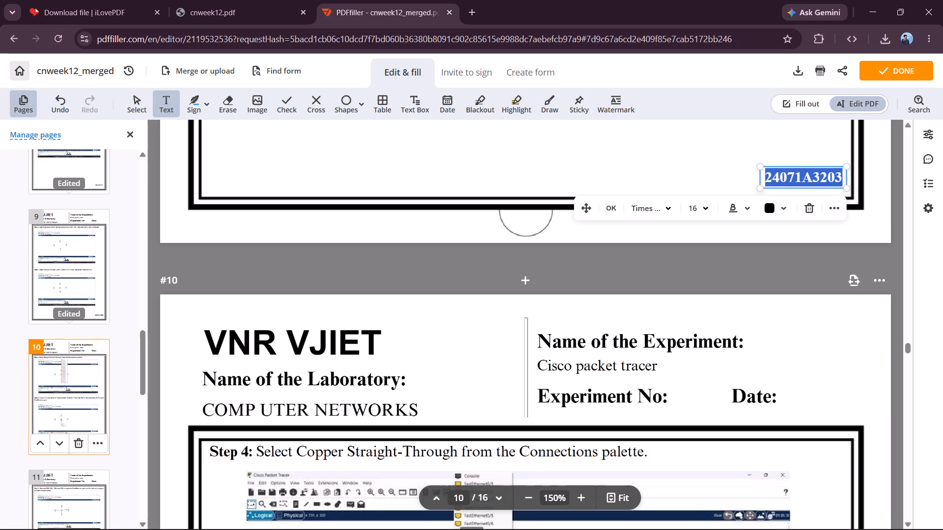
double_click(803, 173)
key(ctrl+v)
Replace the roll number at the foot of page 10 with the copied one ending in 30.
scroll(803, 173, down, 3)
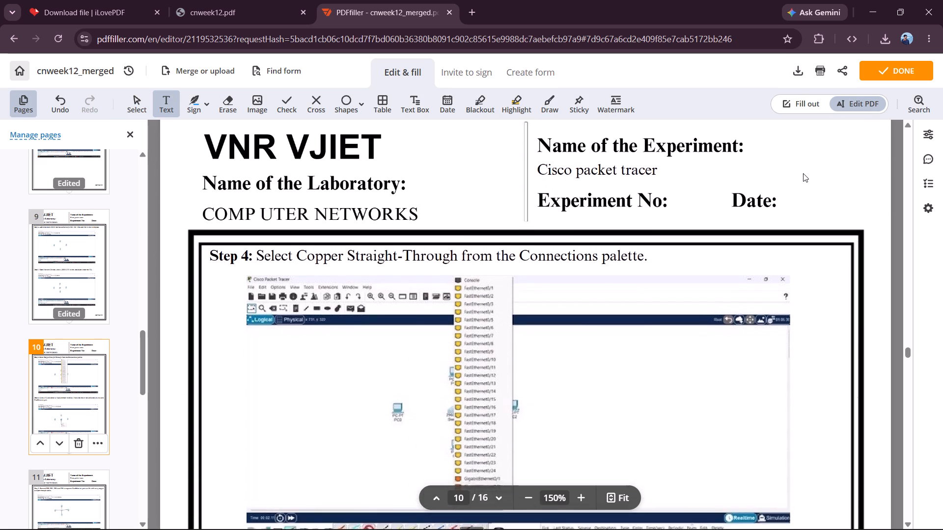
scroll(803, 173, down, 7)
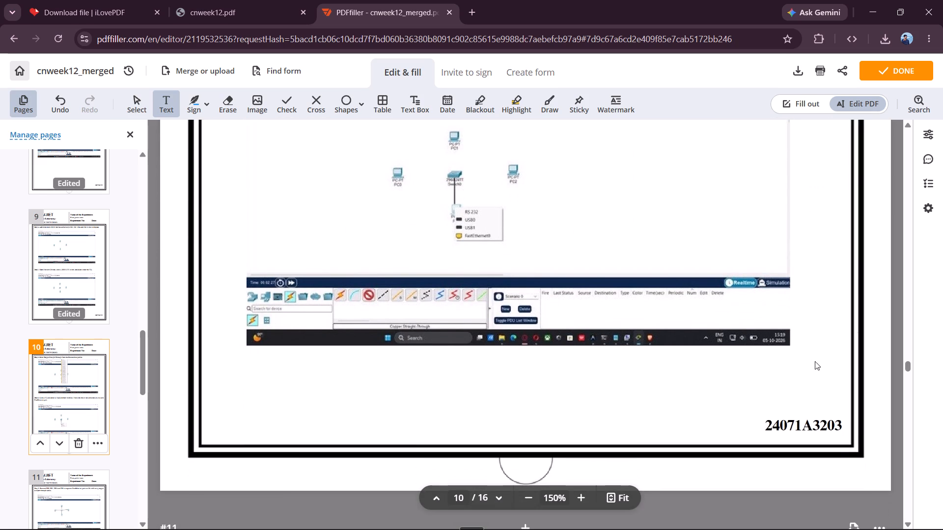
triple_click(800, 428)
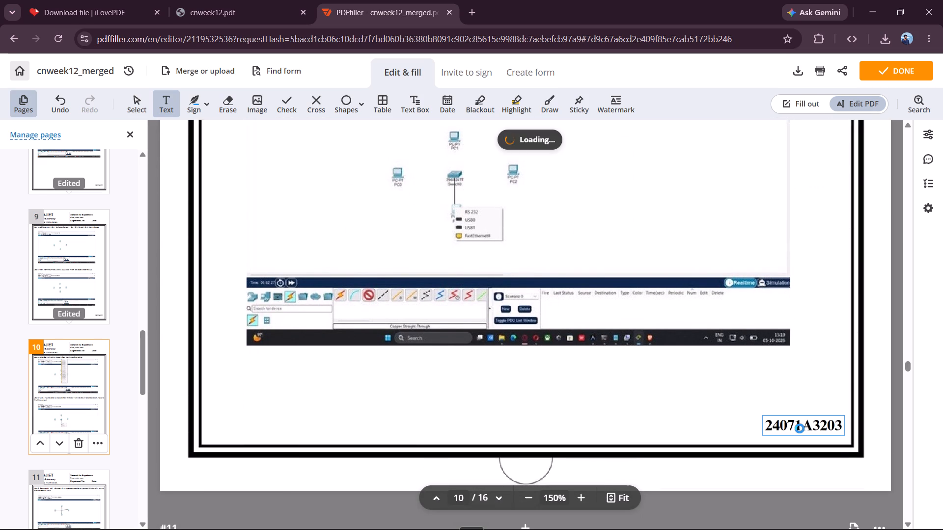
triple_click(800, 428)
triple_click(800, 428)
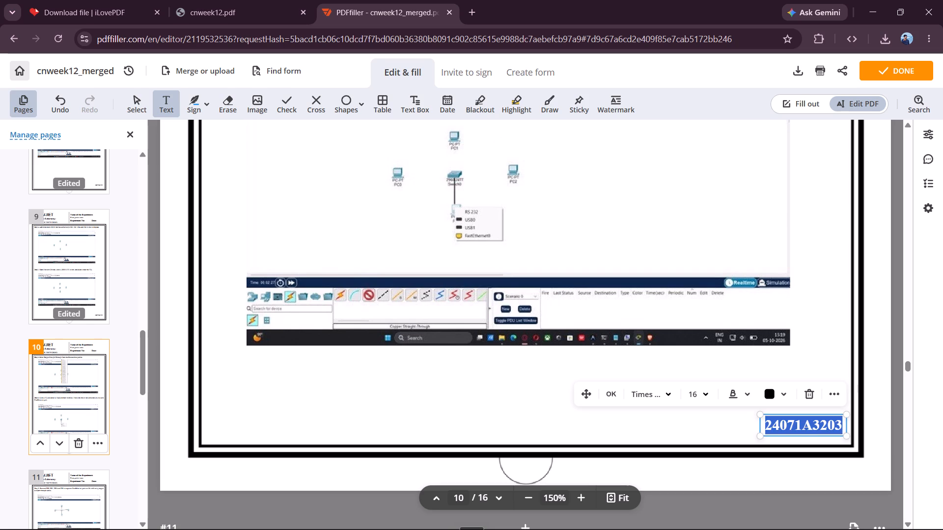
key(ctrl+v)
Replace the roll number at the foot of page 11 with the copied one ending in 30.
scroll(800, 428, down, 7)
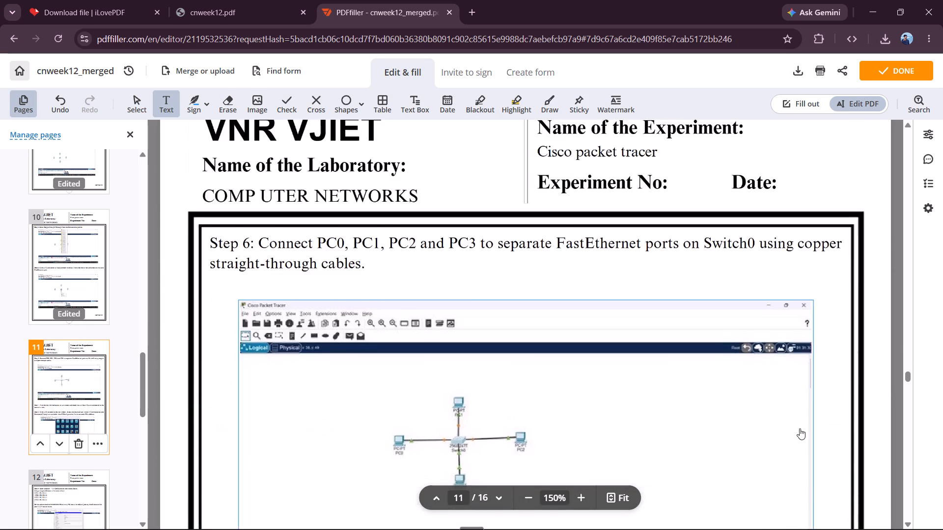
scroll(800, 428, down, 9)
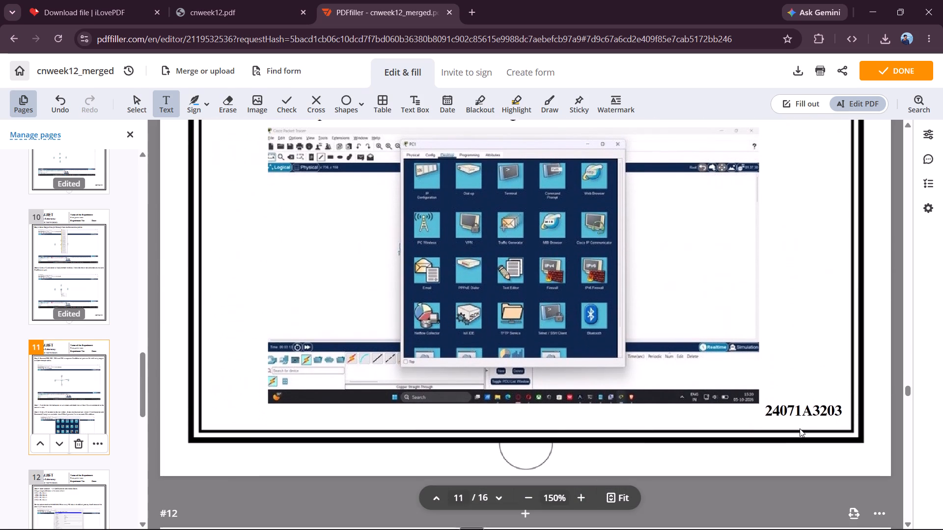
triple_click(807, 406)
double_click(807, 406)
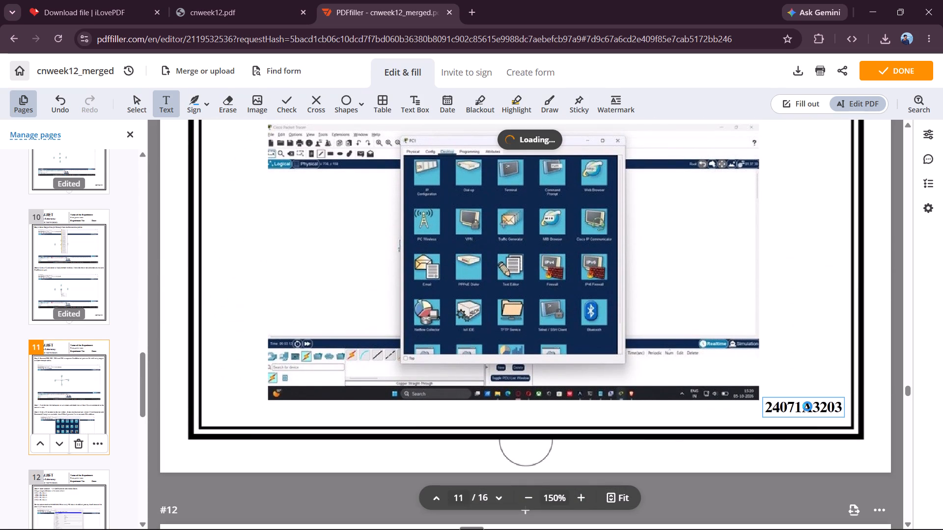
triple_click(807, 406)
triple_click(807, 406)
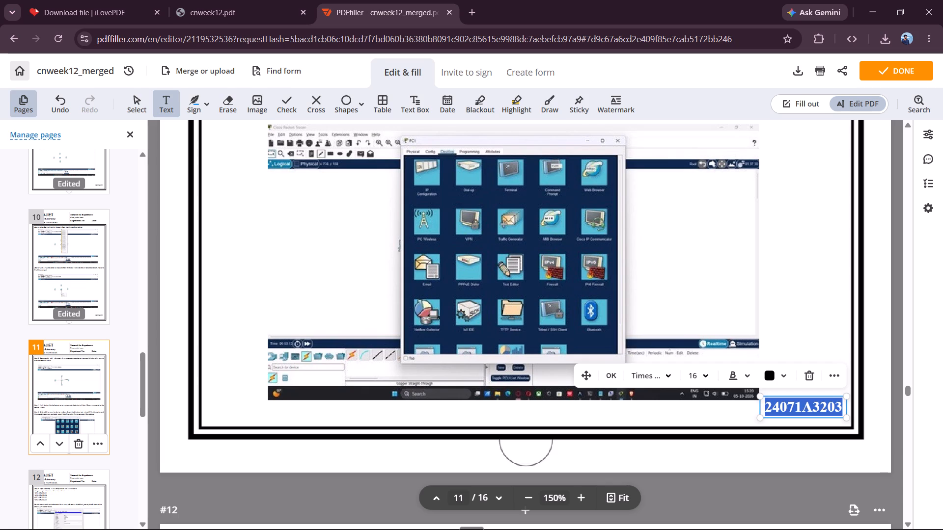
key(ctrl+v)
Replace the roll number at the foot of page 12 with the copied one ending in 30.
scroll(807, 406, down, 6)
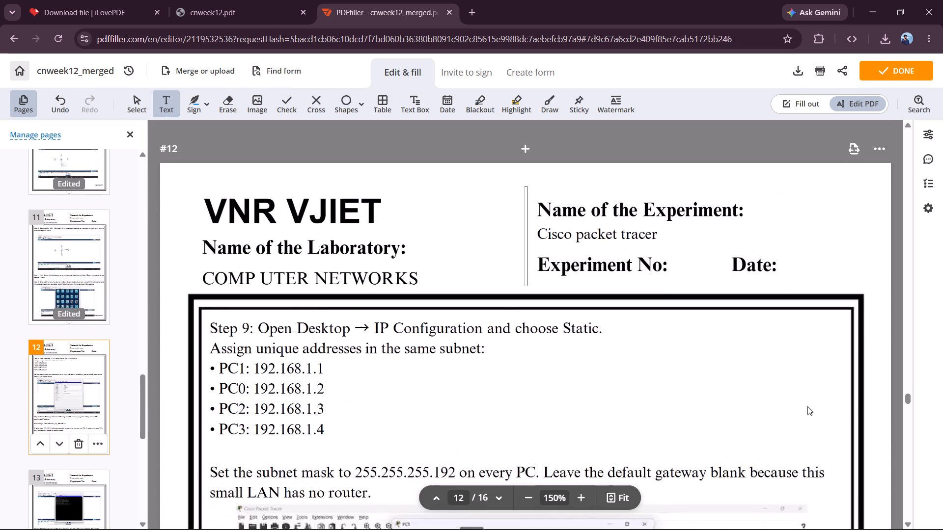
scroll(807, 406, down, 7)
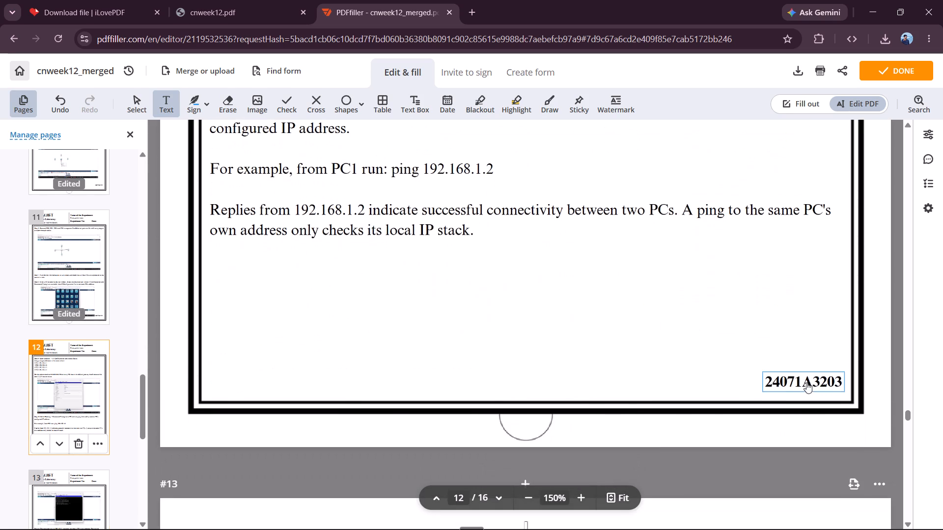
triple_click(806, 381)
triple_click(806, 381)
double_click(806, 381)
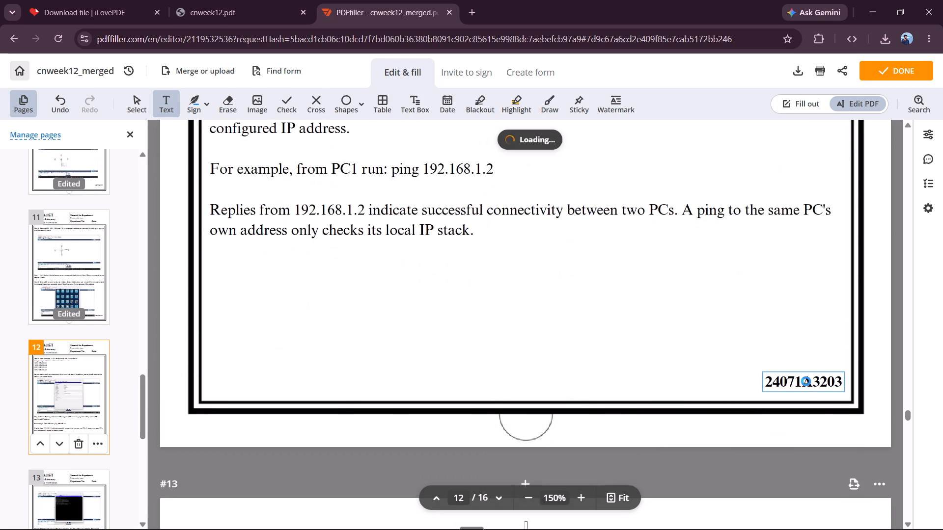
triple_click(806, 381)
key(ctrl+v)
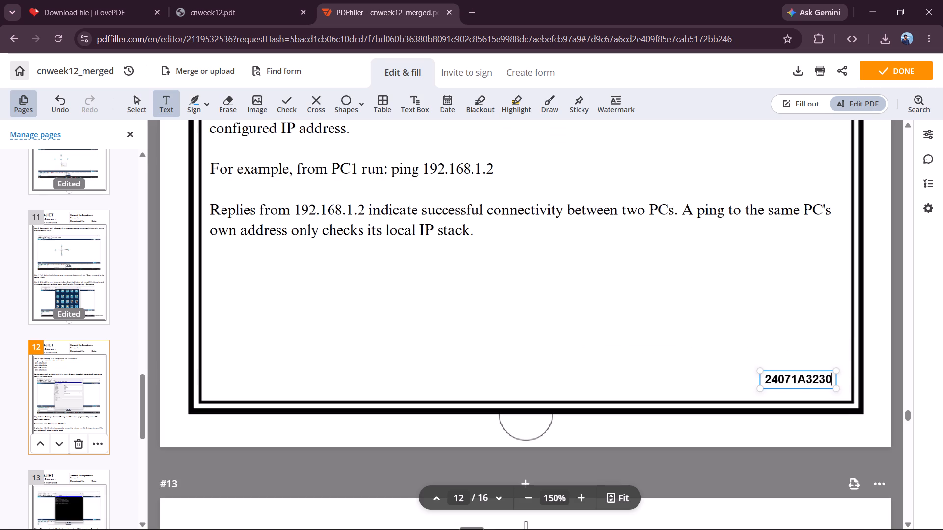
Replace the roll number at the foot of page 13 with the copied one ending in 30.
scroll(806, 381, down, 10)
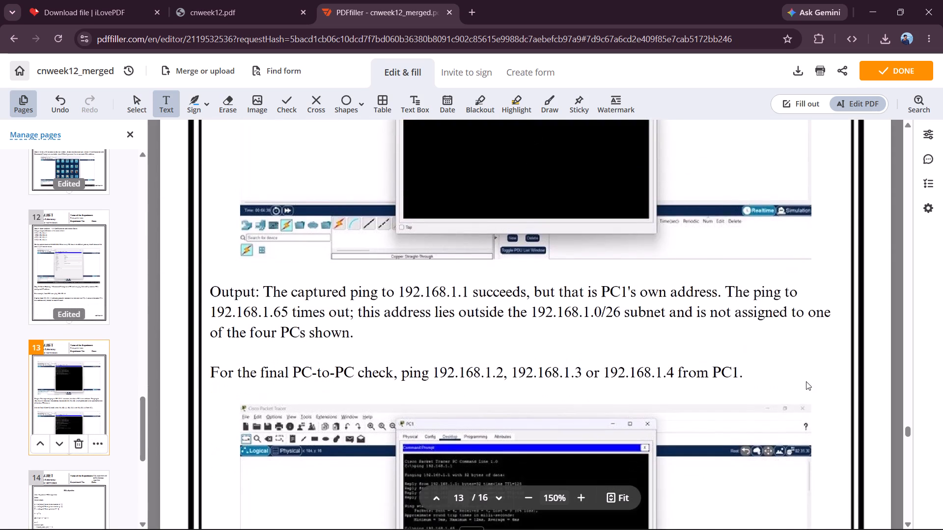
scroll(806, 381, down, 5)
triple_click(806, 312)
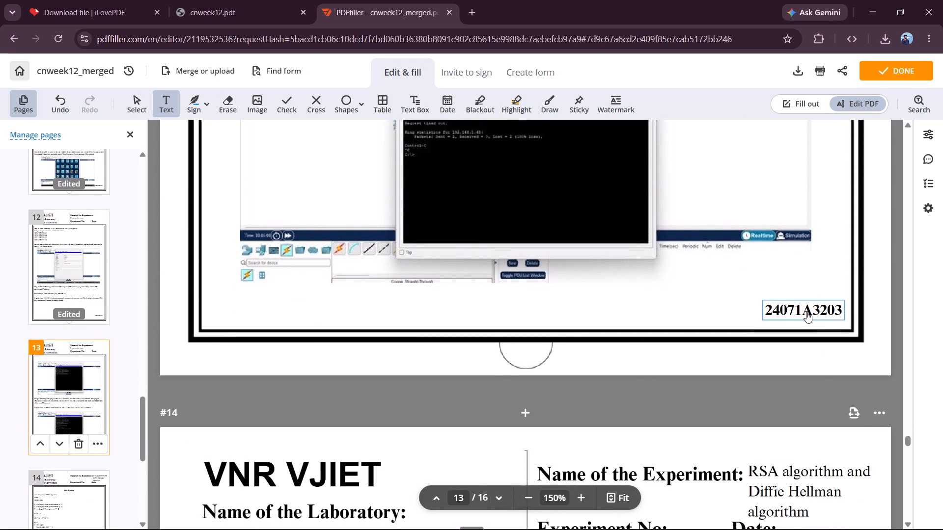
double_click(806, 312)
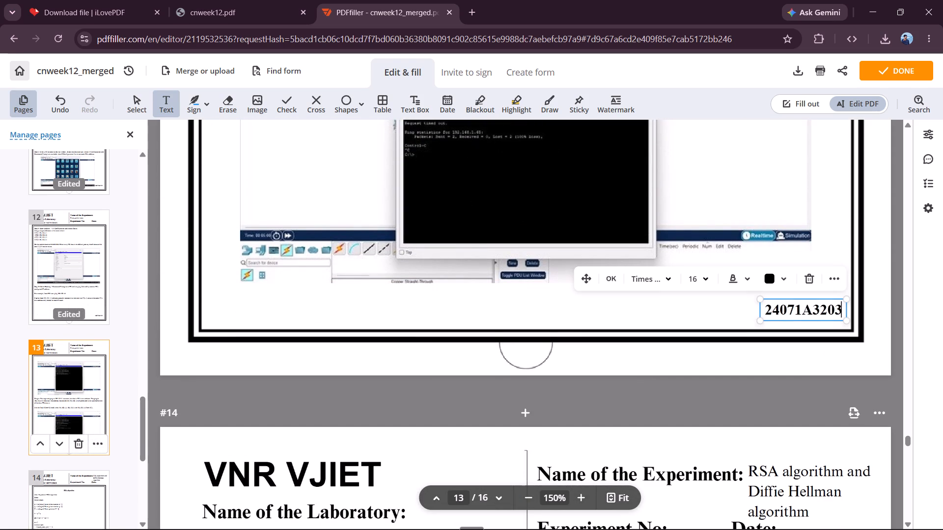
triple_click(806, 313)
click(806, 313)
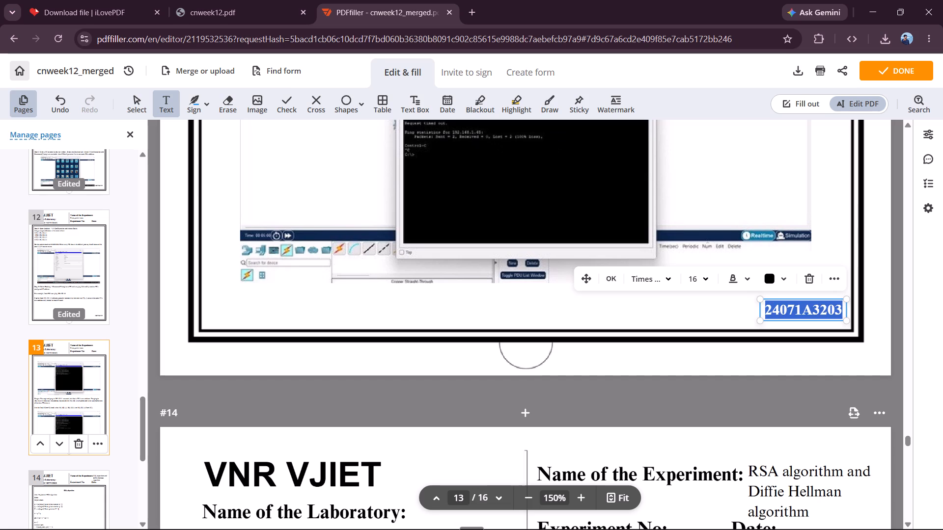
key(ctrl+v)
scroll(789, 201, down, 1)
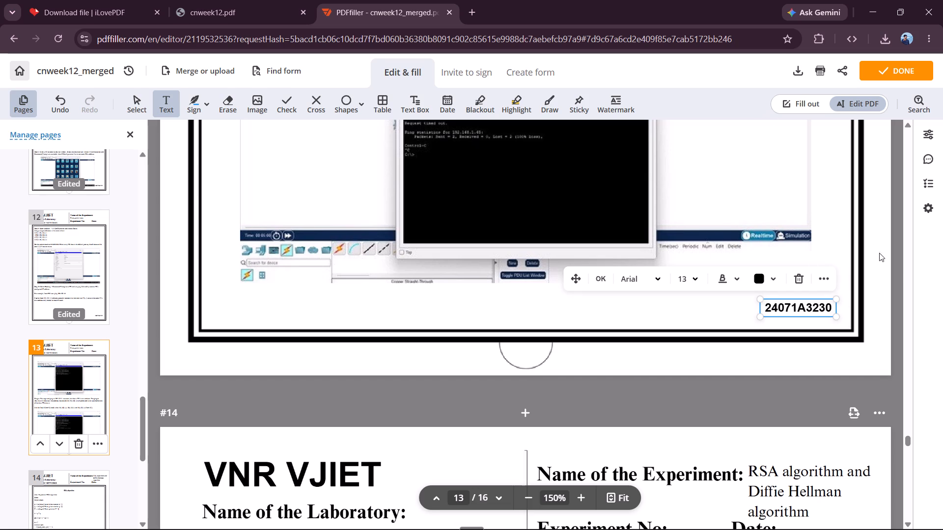
click(897, 266)
Replace the roll number at the foot of page 14 with the copied one ending in 30.
scroll(897, 266, down, 6)
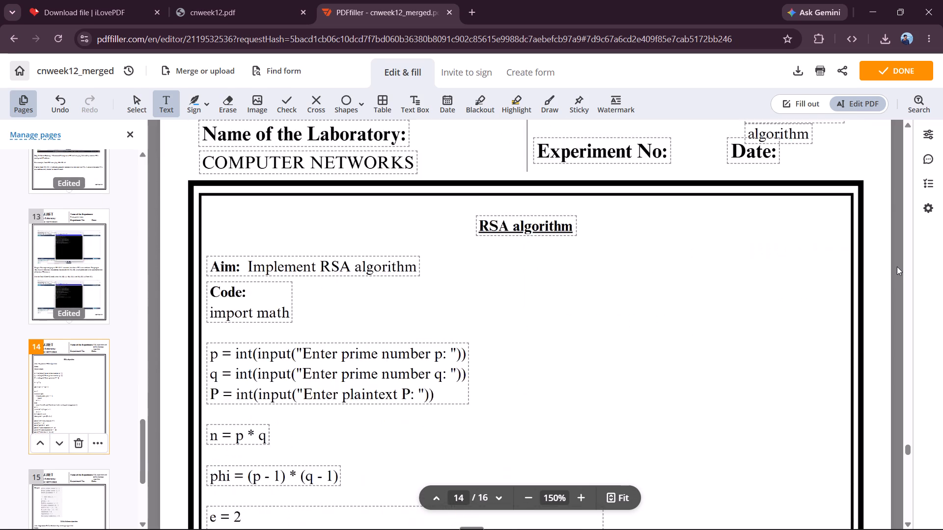
scroll(897, 266, down, 6)
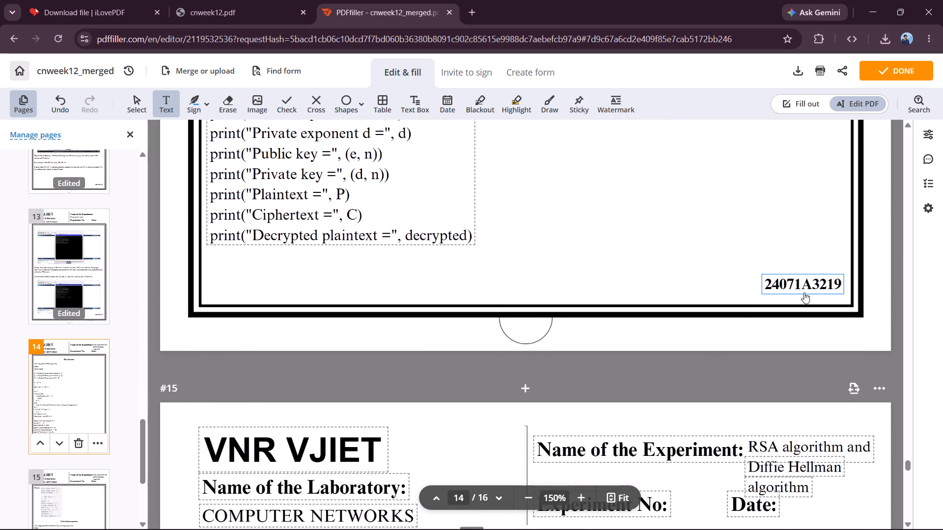
click(804, 292)
double_click(801, 283)
right_click(801, 283)
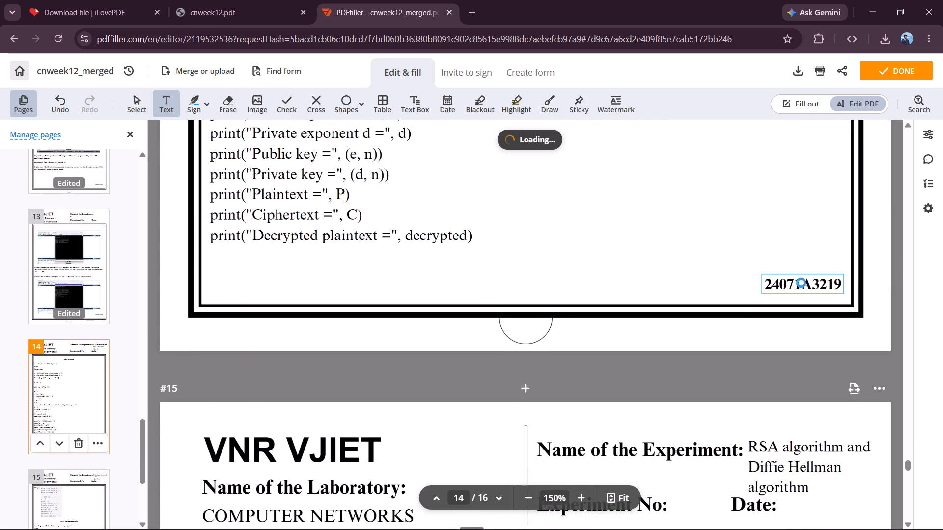
triple_click(801, 283)
click(801, 283)
key(ctrl+v)
Replace the roll number at the foot of page 15 with the copied one ending in 30.
scroll(801, 283, down, 10)
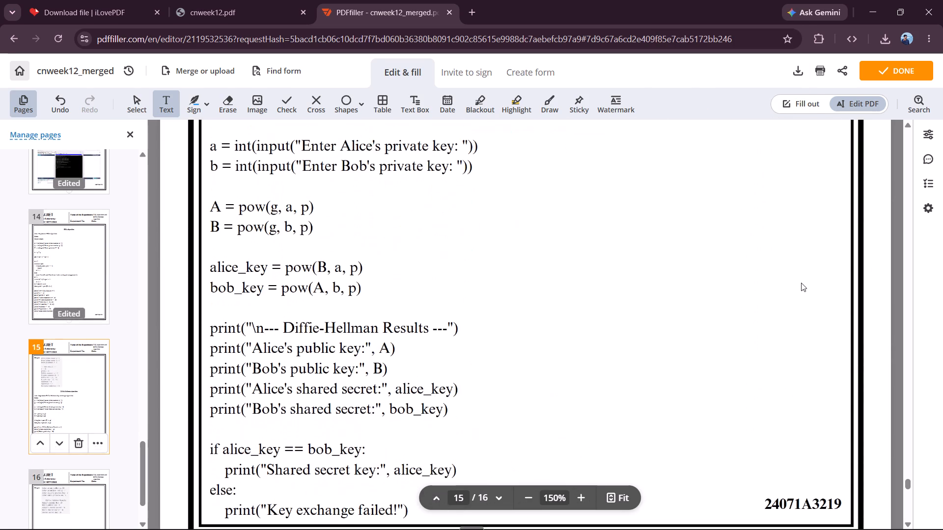
scroll(801, 283, down, 3)
triple_click(812, 188)
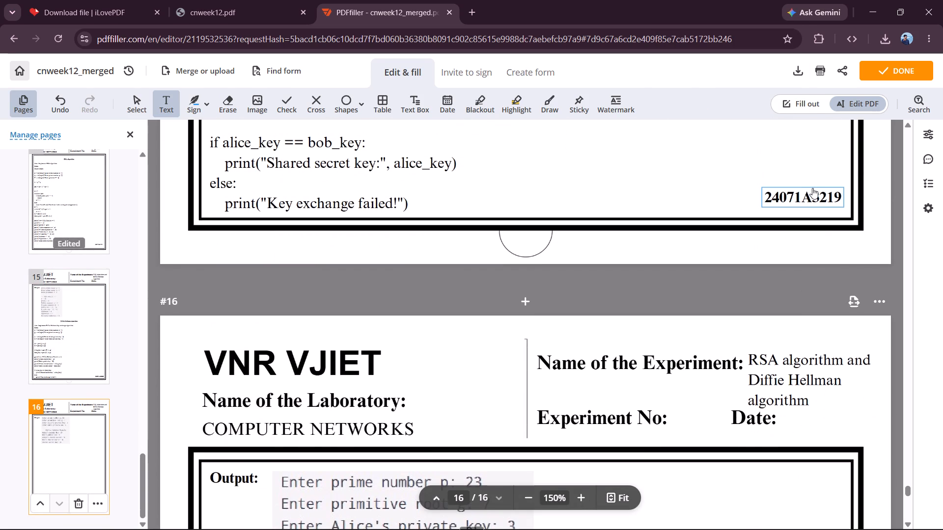
double_click(812, 188)
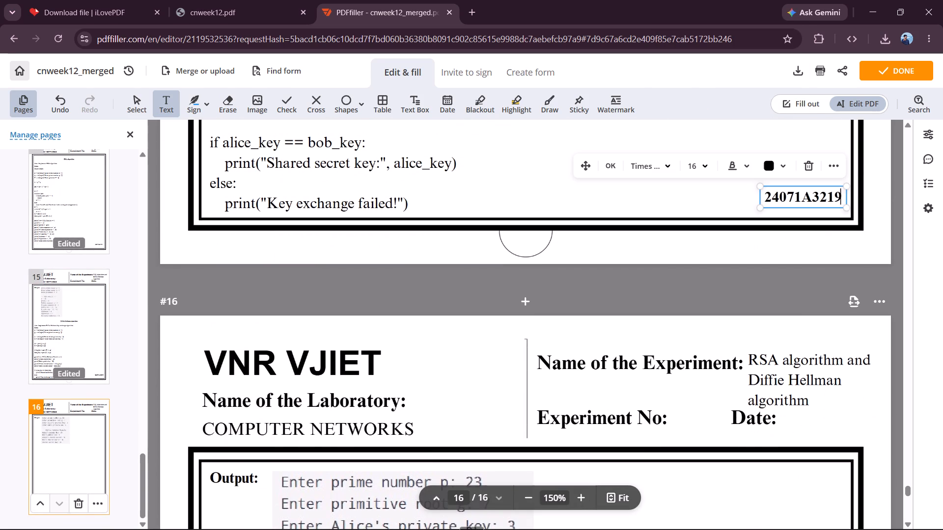
triple_click(810, 193)
key(ctrl+v)
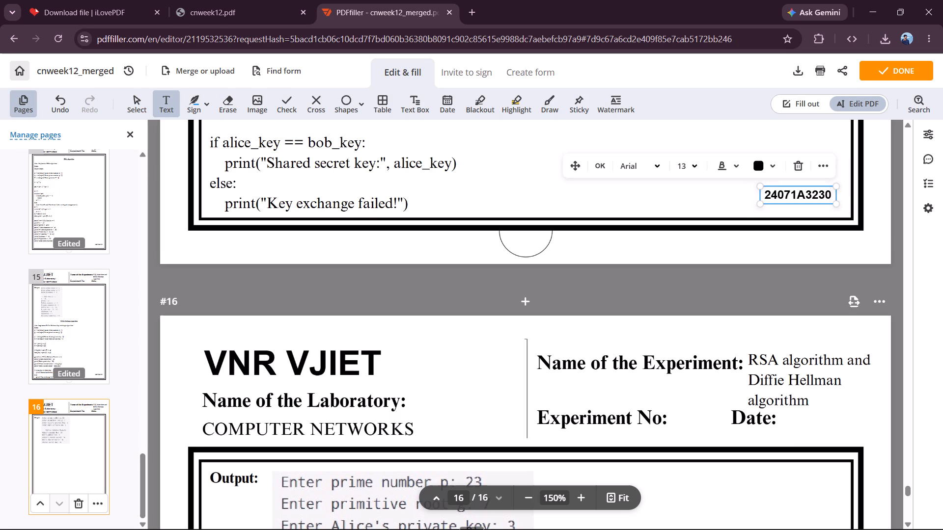
Replace the roll number at the foot of page 16 with the copied one ending in 30.
scroll(810, 193, down, 10)
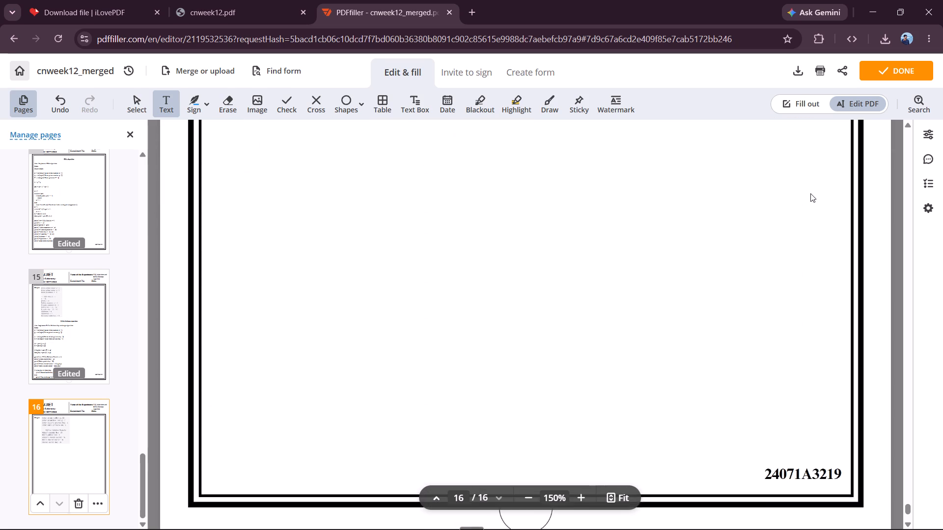
scroll(810, 193, down, 2)
triple_click(801, 329)
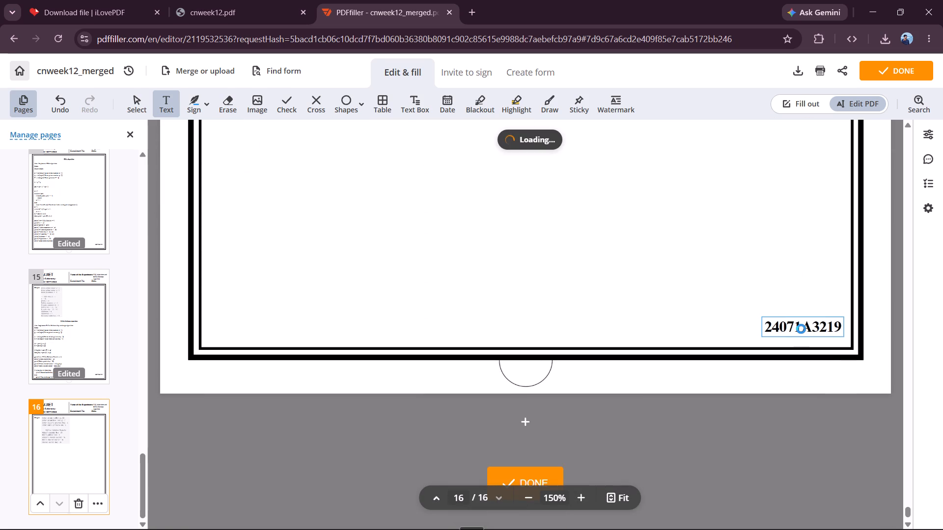
double_click(801, 329)
triple_click(801, 329)
double_click(801, 329)
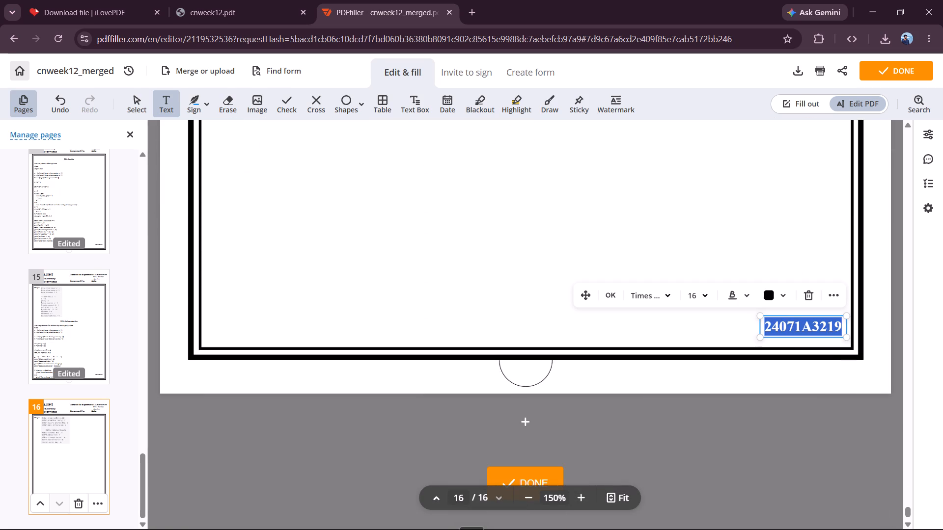
key(ctrl+v)
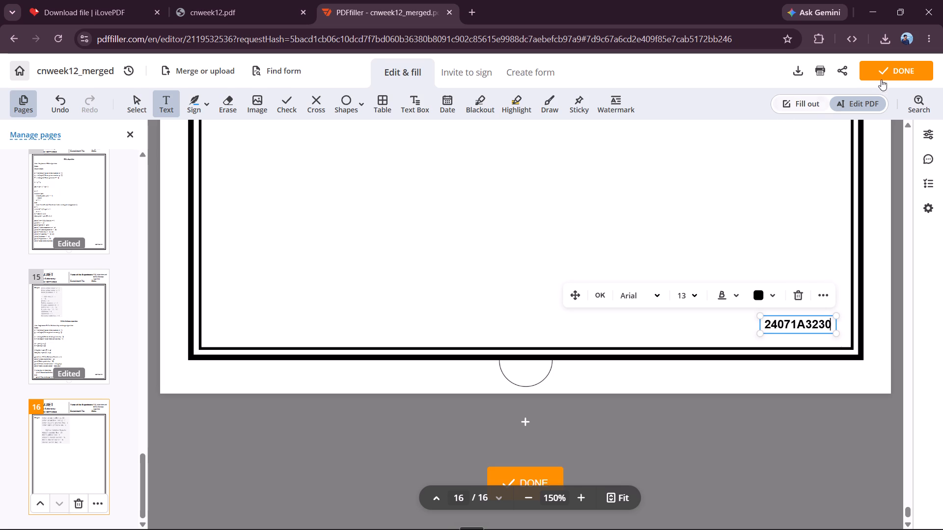
click(897, 72)
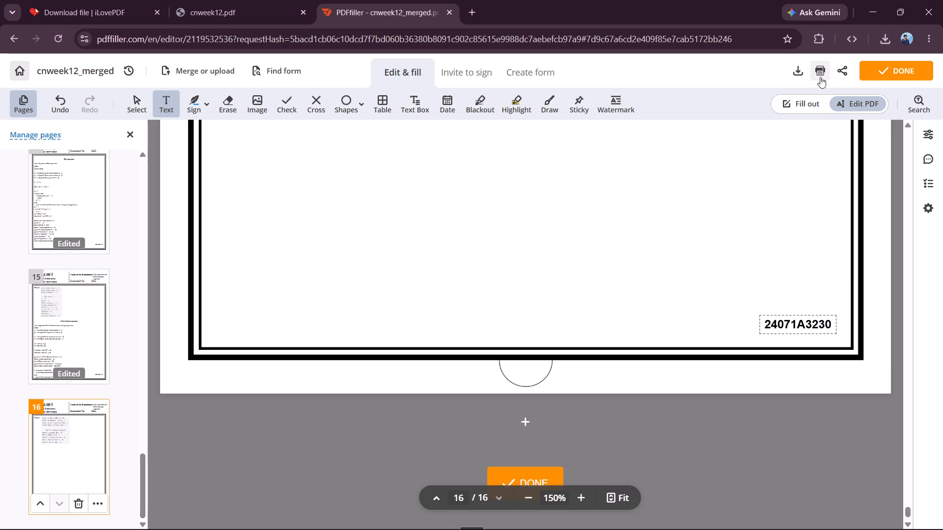
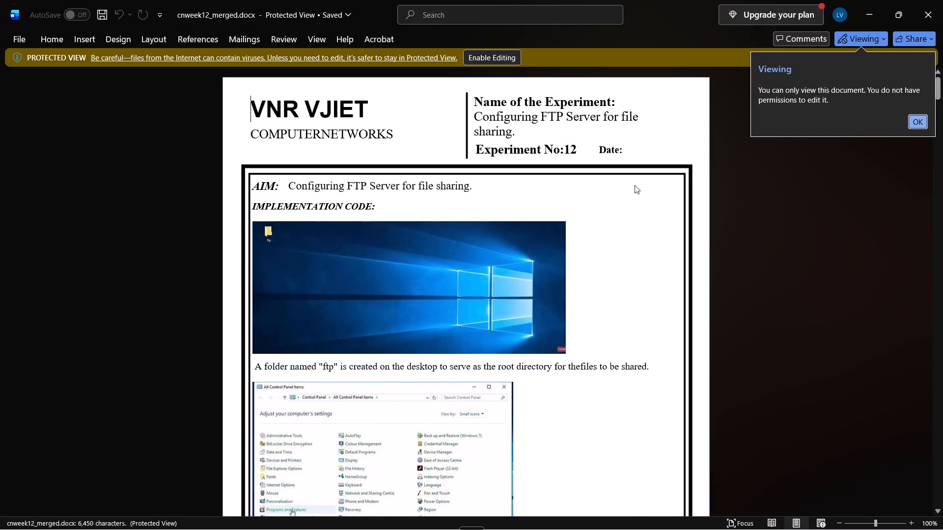
click(500, 61)
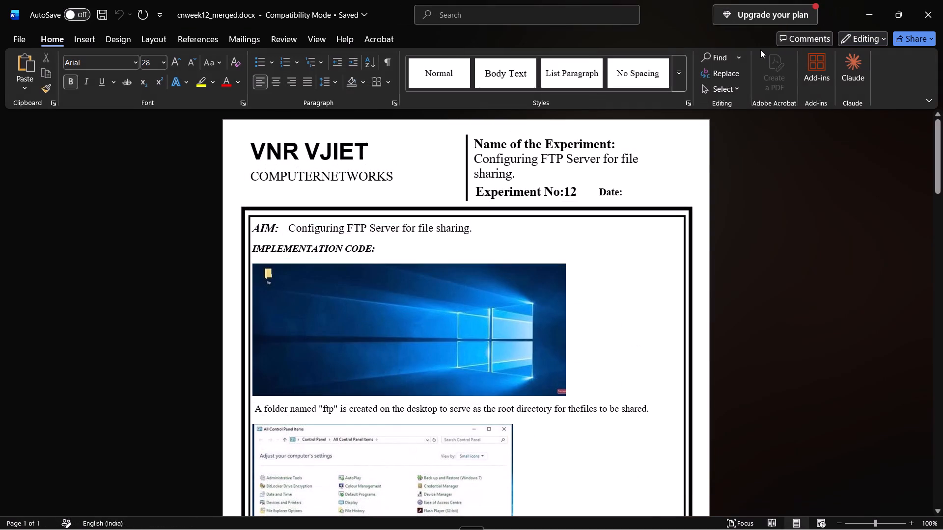
Replace every occurrence of the roll number ending in 03 with the one ending in 05 throughout the document.
click(727, 67)
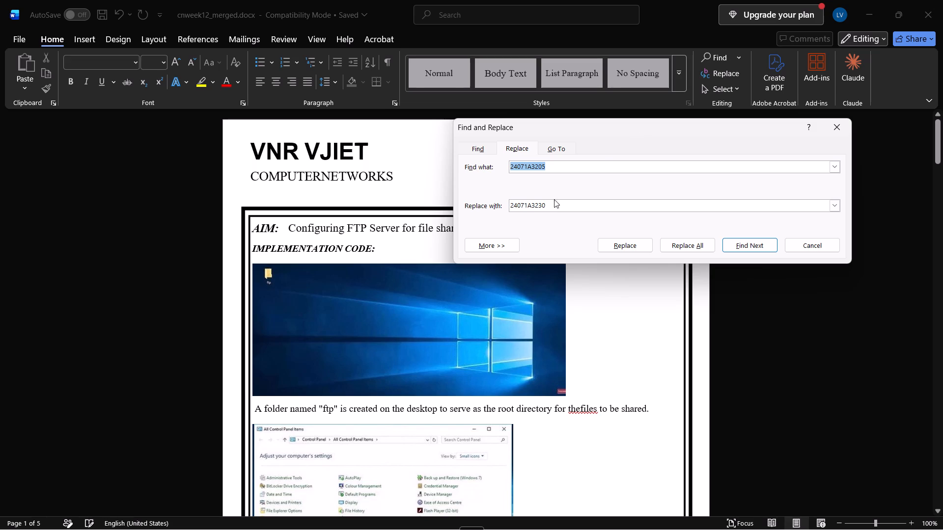
click(552, 169)
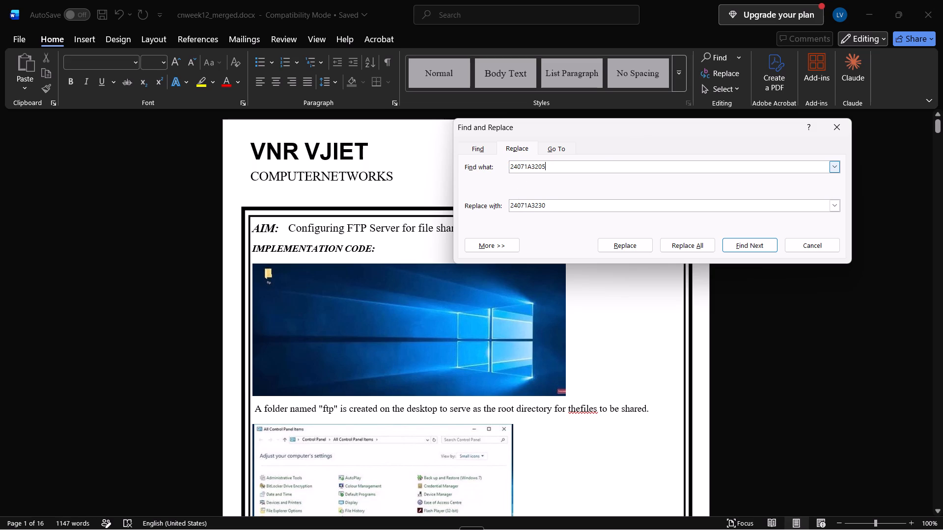
scroll(552, 169, down, 2)
scroll(536, 351, down, 3)
scroll(520, 437, down, 14)
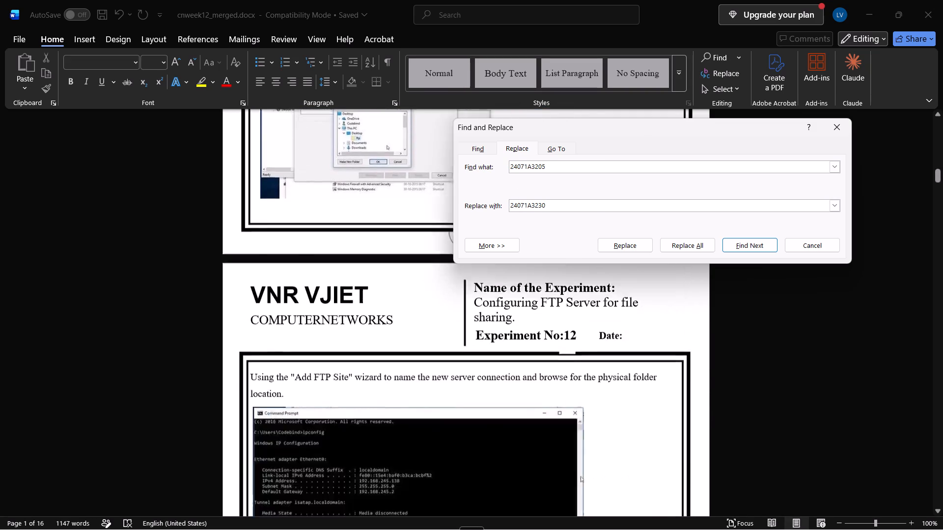
scroll(520, 437, down, 11)
scroll(520, 437, up, 1)
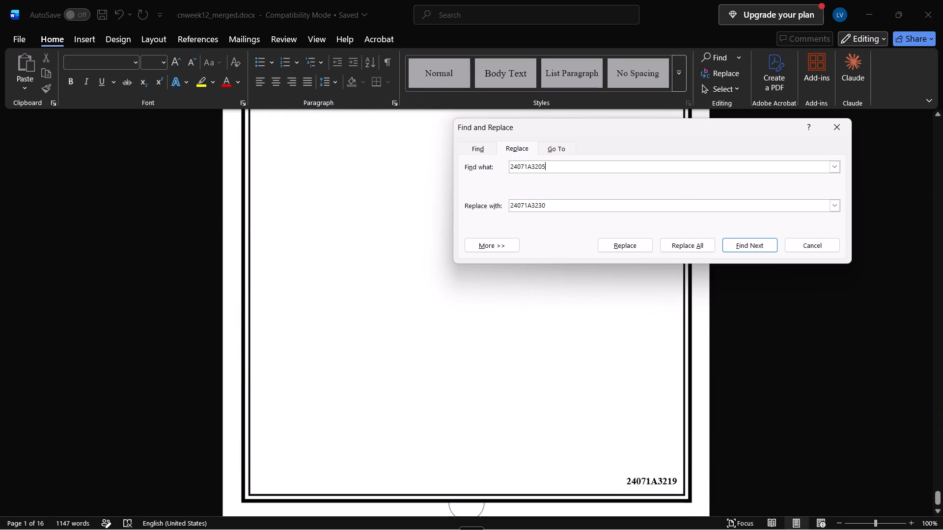
scroll(520, 437, up, 1)
key(BackSpace)
key(BackSpace)
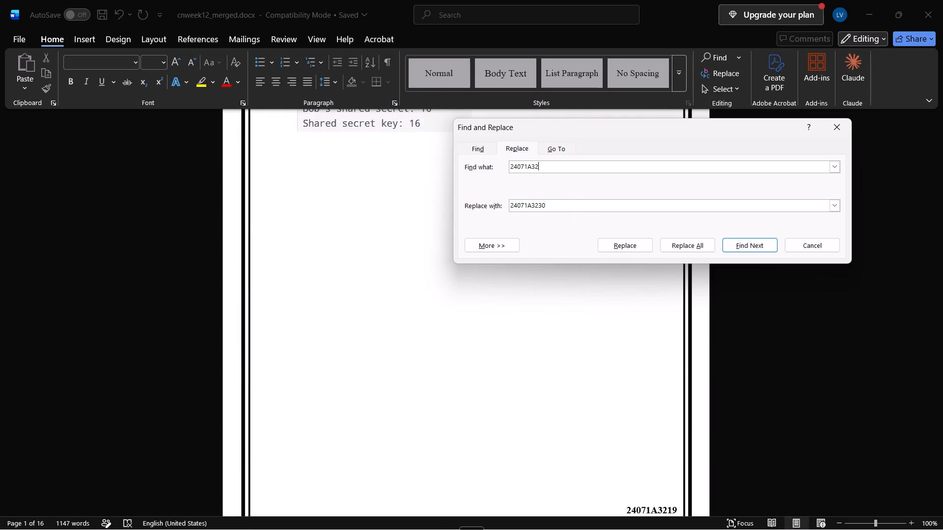
text(03)
click(584, 209)
key(BackSpace)
key(BackSpace)
text(05)
click(694, 245)
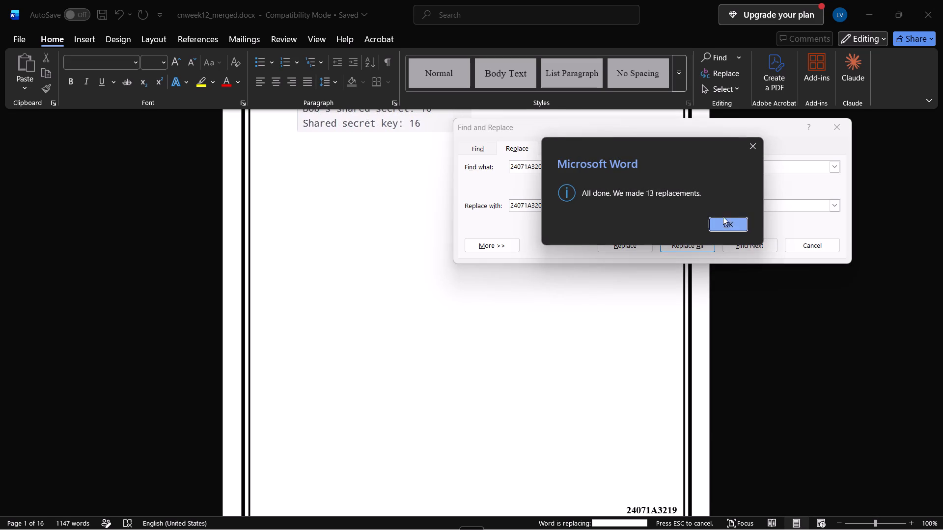
click(728, 220)
Replace every occurrence of the roll number ending in 19 with the one ending in 05, and finish replacing.
click(556, 166)
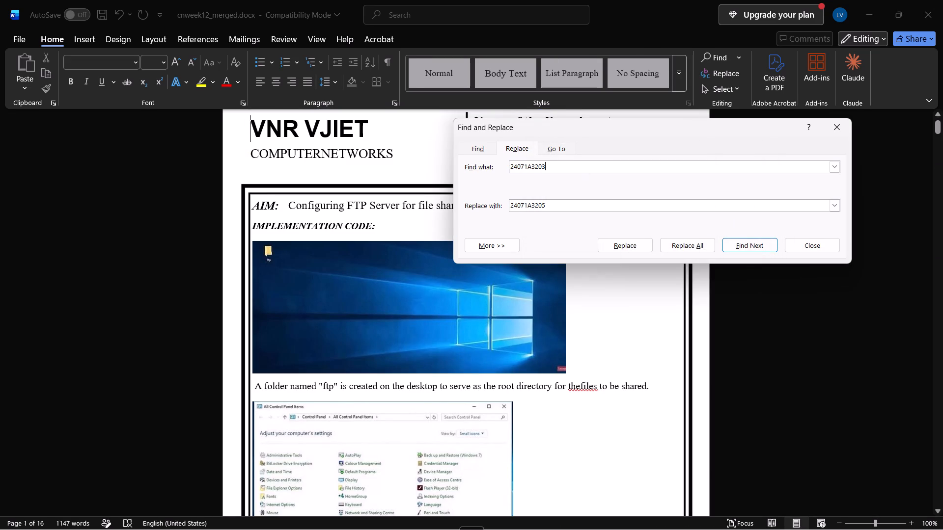
key(BackSpace)
key(BackSpace)
text(19)
click(710, 247)
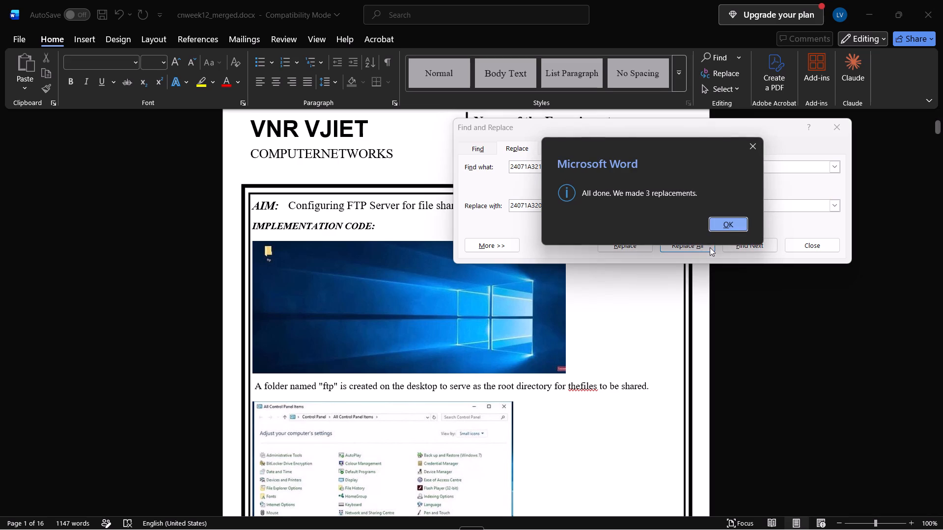
click(731, 218)
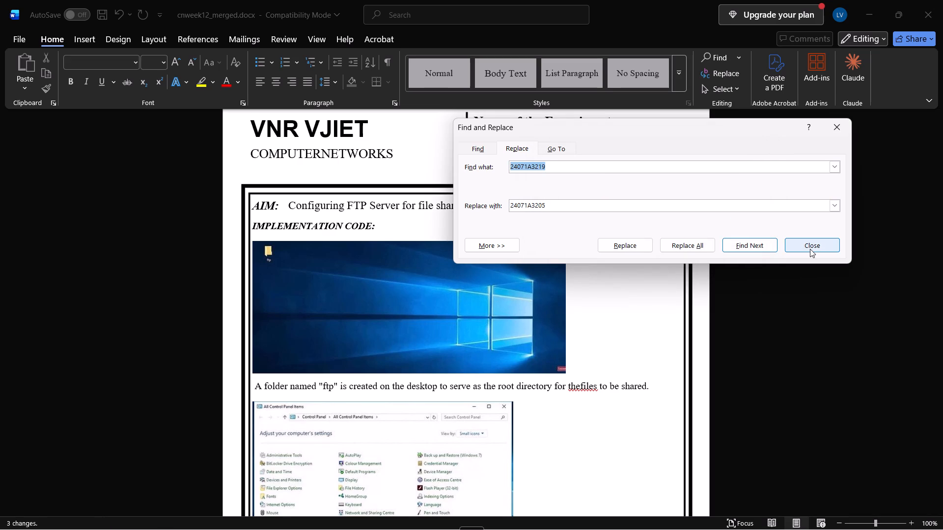
click(810, 249)
Review all pages of the merged document to check that every roll number footer ends in 05.
scroll(707, 384, down, 12)
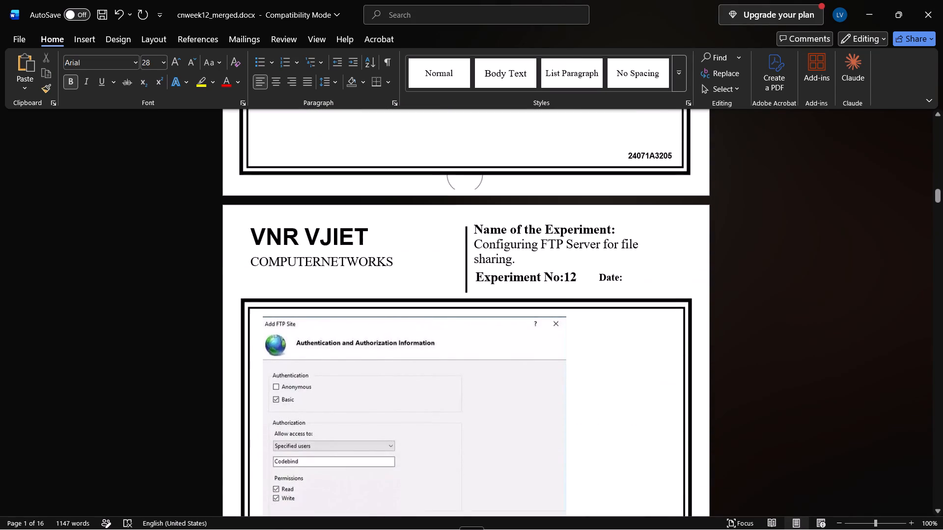
scroll(707, 384, down, 6)
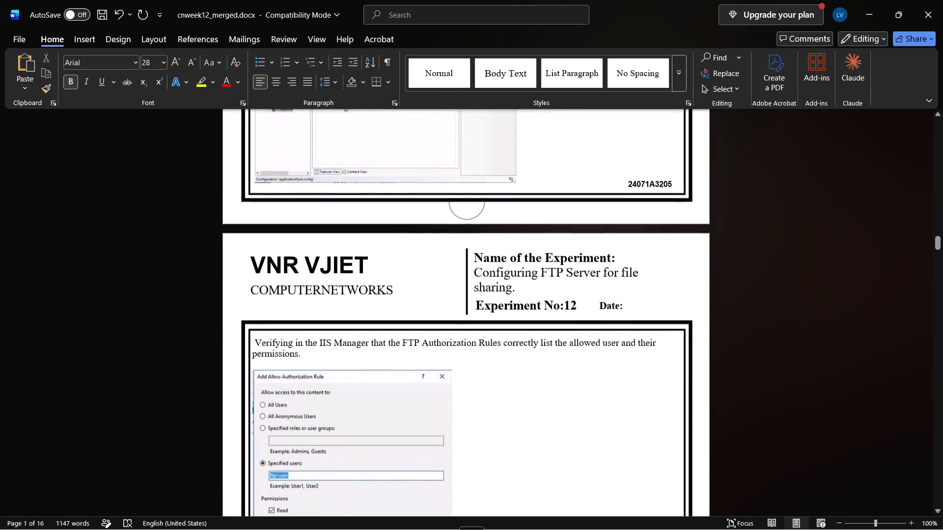
scroll(707, 384, down, 6)
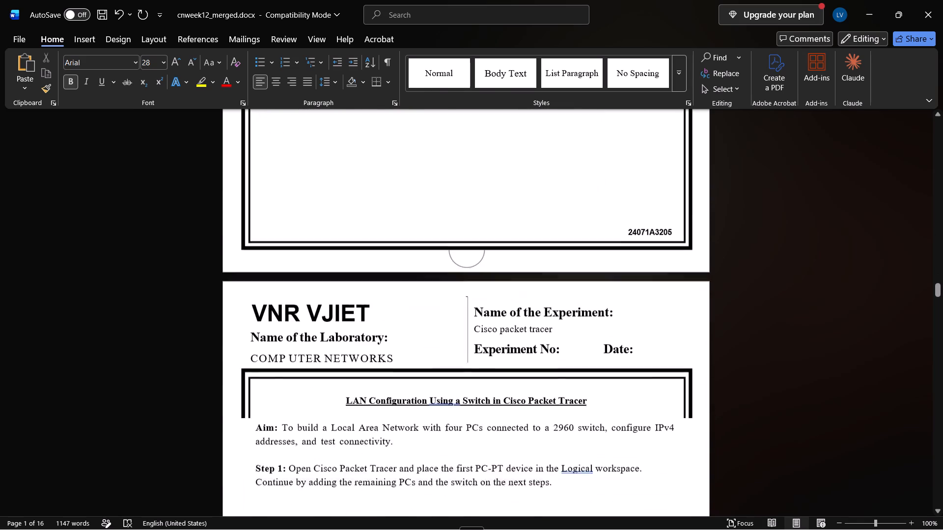
scroll(707, 384, down, 6)
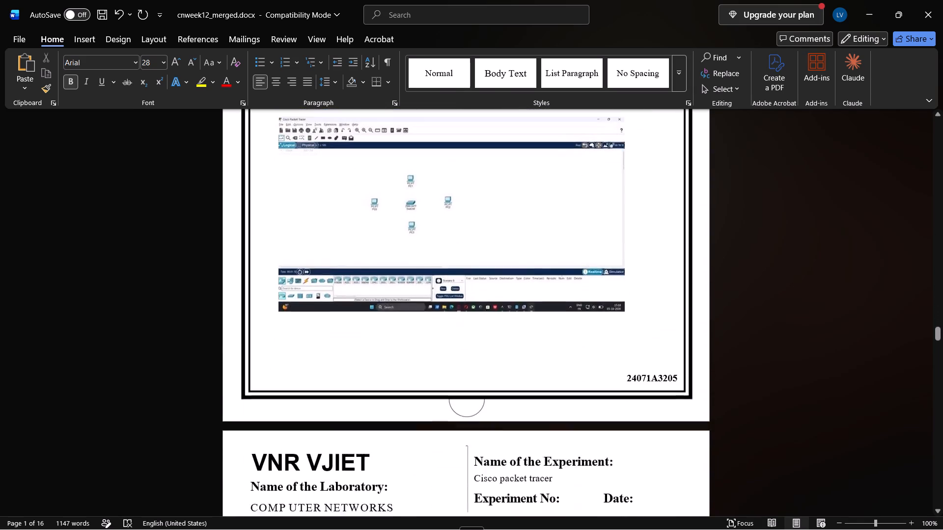
scroll(707, 384, down, 7)
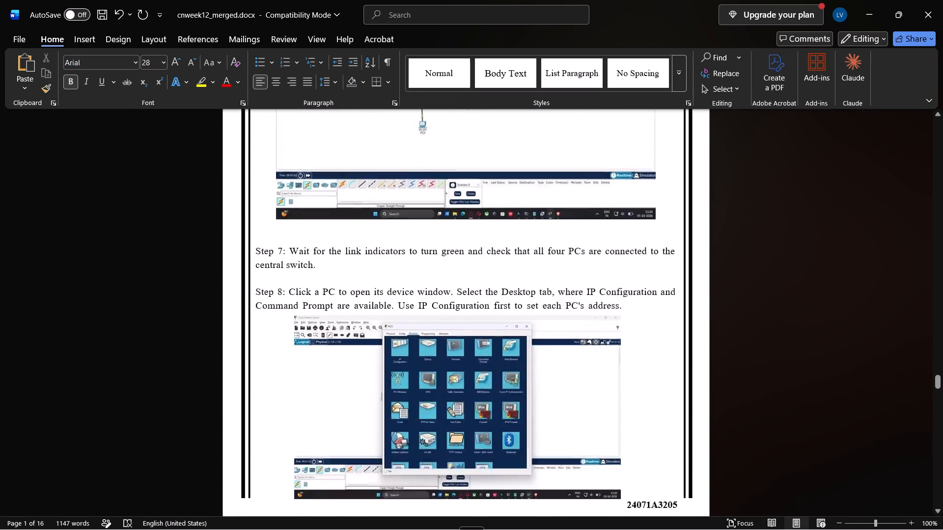
scroll(707, 384, down, 8)
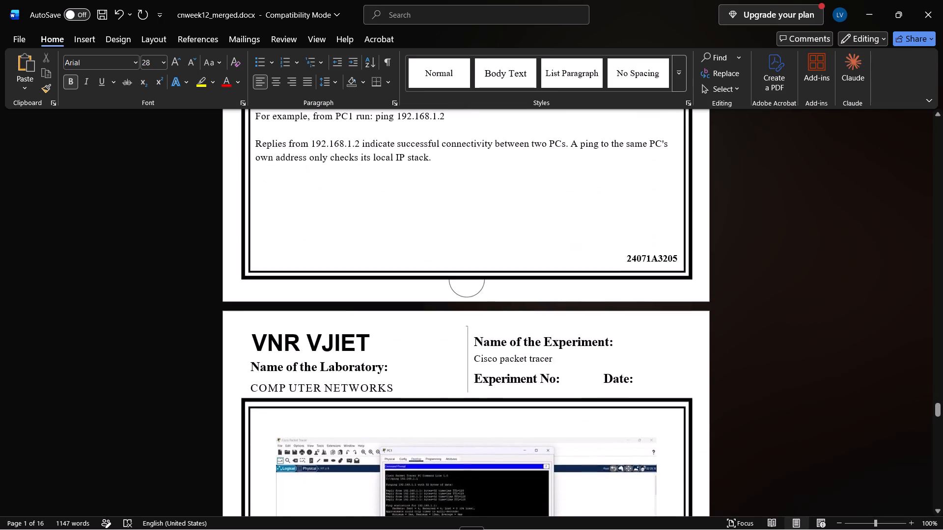
scroll(707, 384, down, 5)
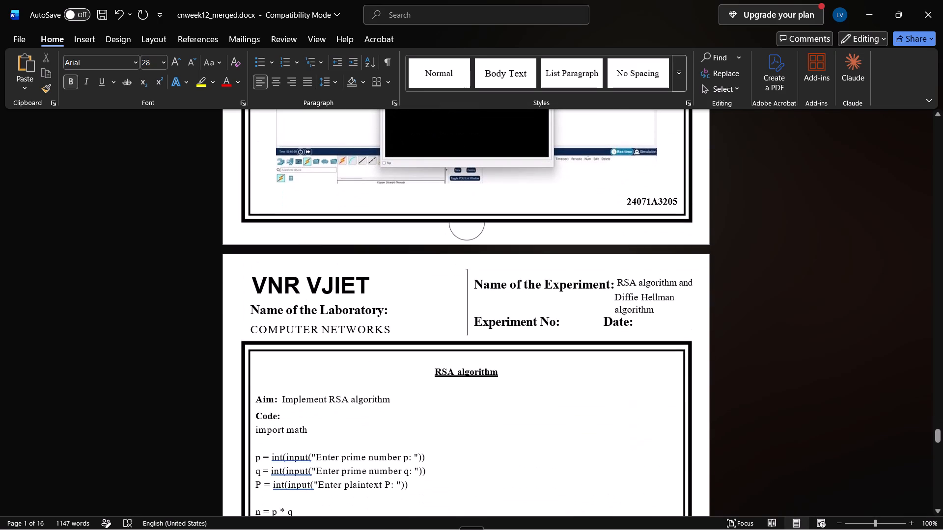
scroll(707, 384, down, 5)
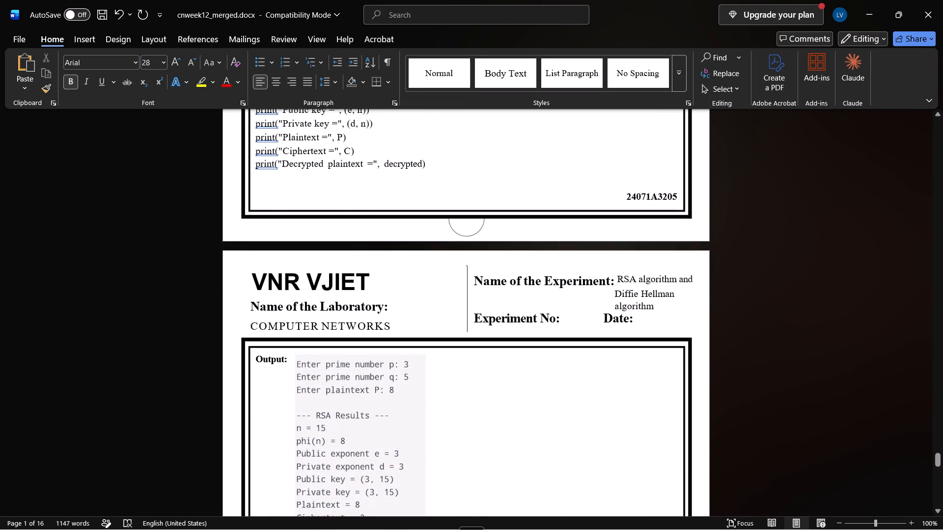
scroll(707, 384, down, 6)
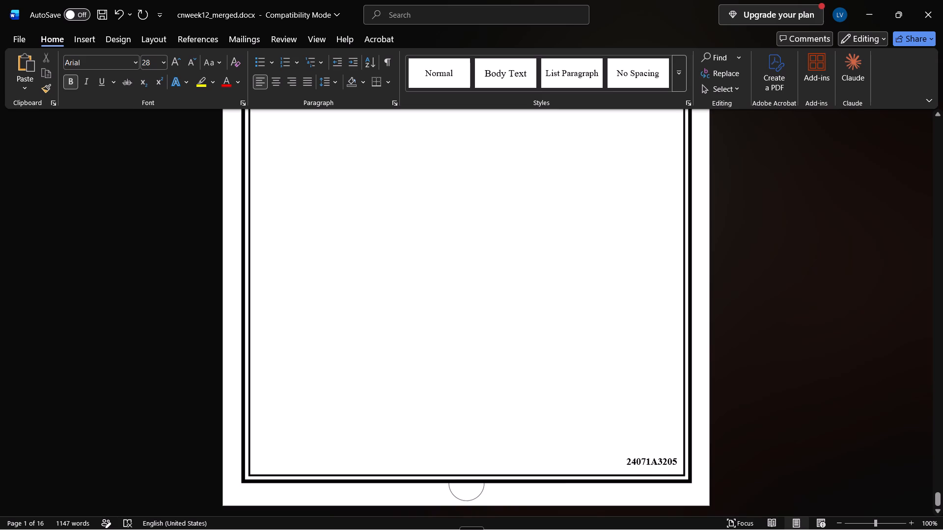
scroll(707, 384, up, 17)
scroll(707, 384, up, 19)
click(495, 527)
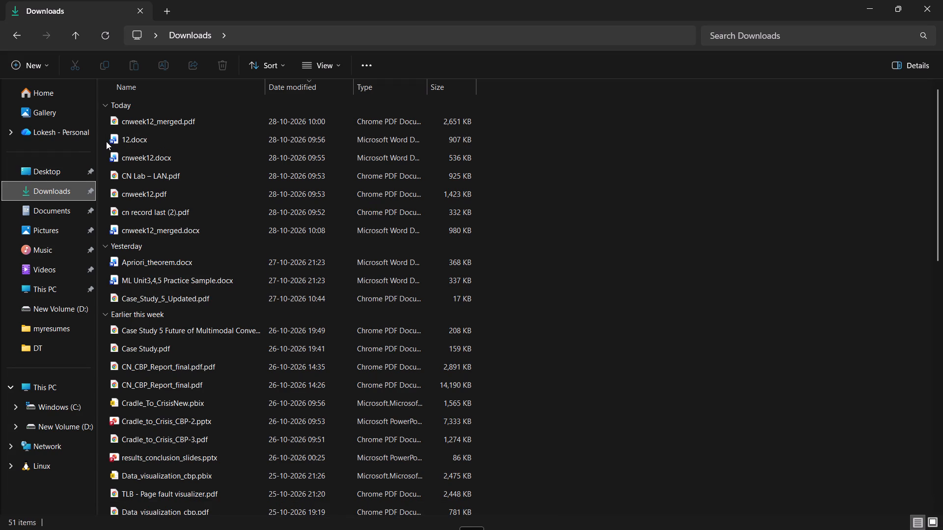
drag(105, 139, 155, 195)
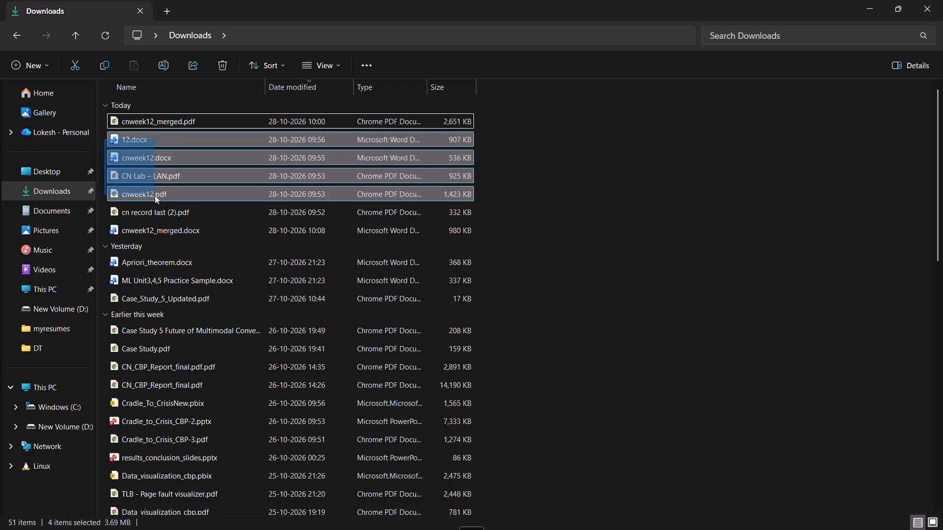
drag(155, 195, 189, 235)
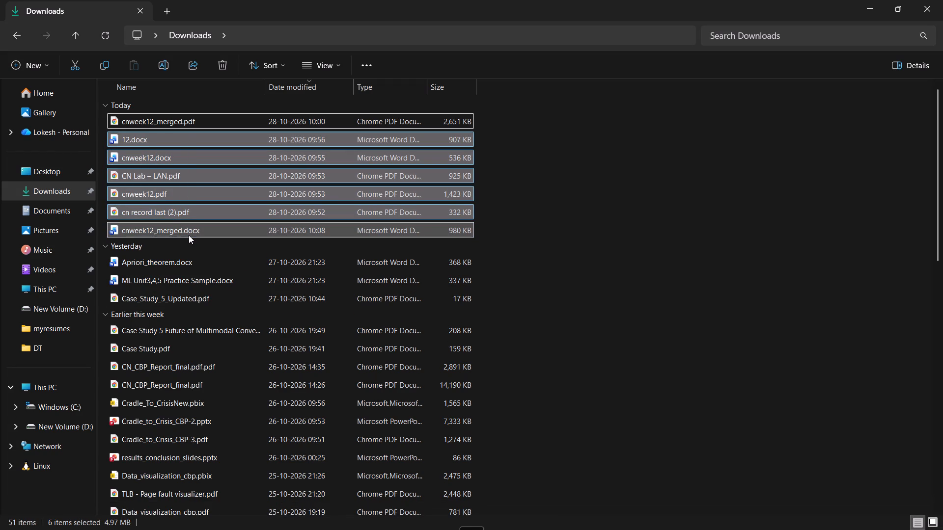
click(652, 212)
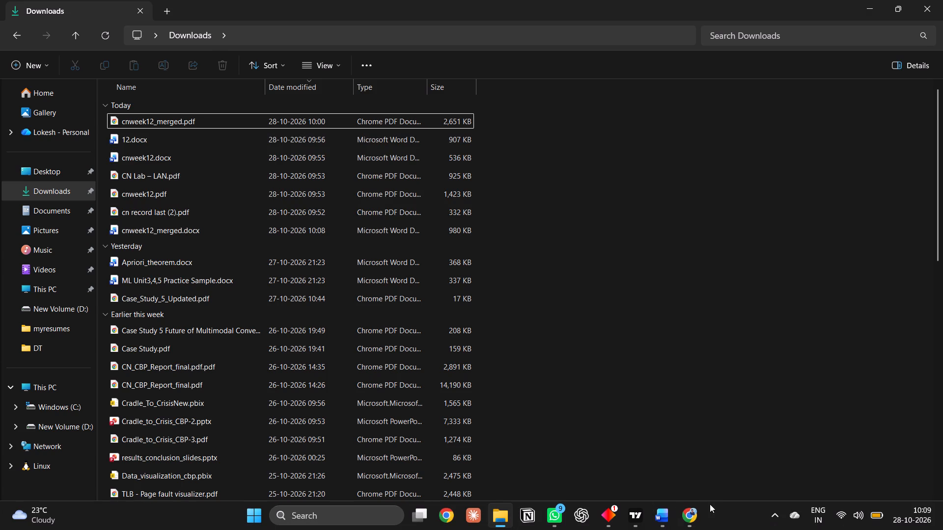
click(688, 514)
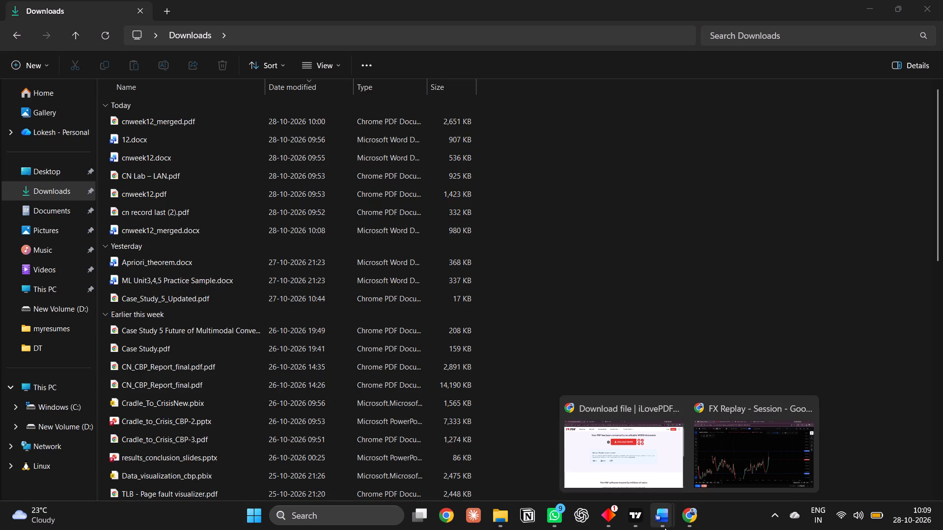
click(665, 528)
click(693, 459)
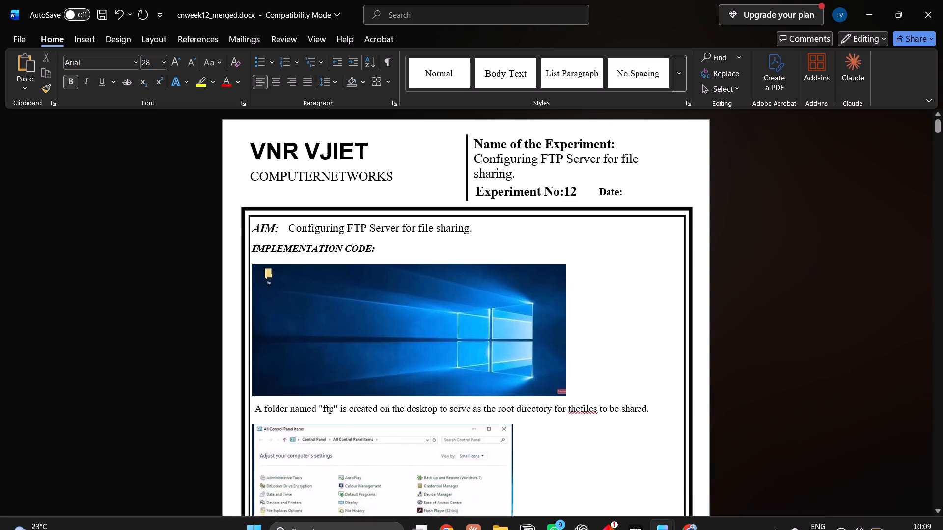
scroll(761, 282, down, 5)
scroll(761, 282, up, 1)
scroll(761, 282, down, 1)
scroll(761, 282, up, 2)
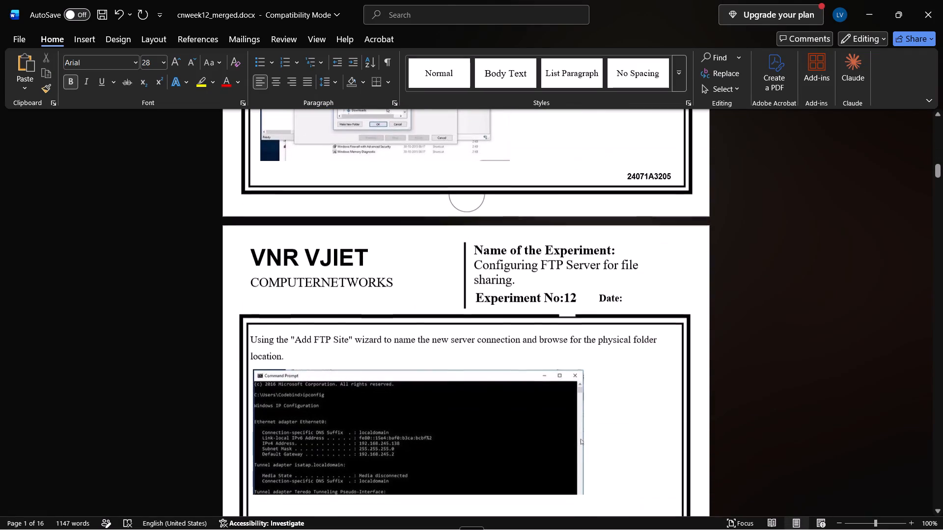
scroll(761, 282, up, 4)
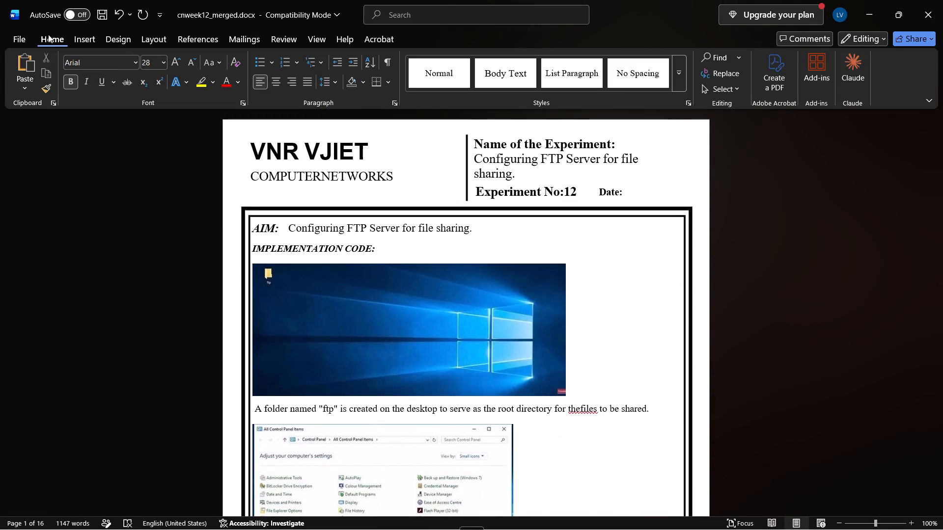
Save the corrected document as a Word document named completel in Downloads, accepting the upgrade to the newest file format.
click(24, 36)
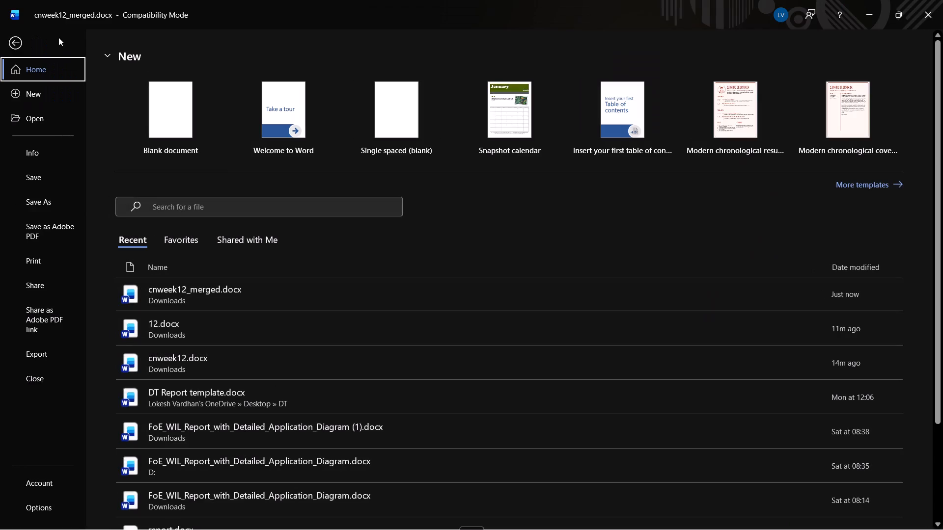
click(51, 205)
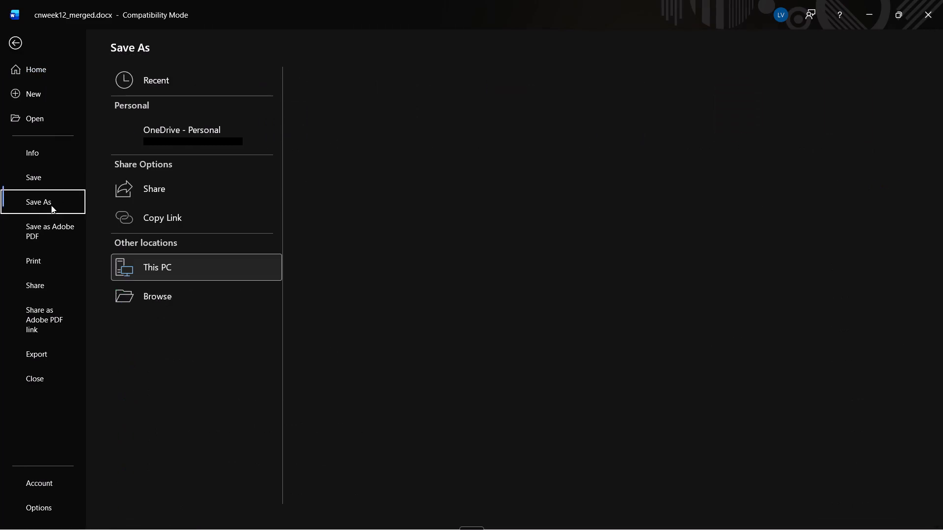
click(391, 135)
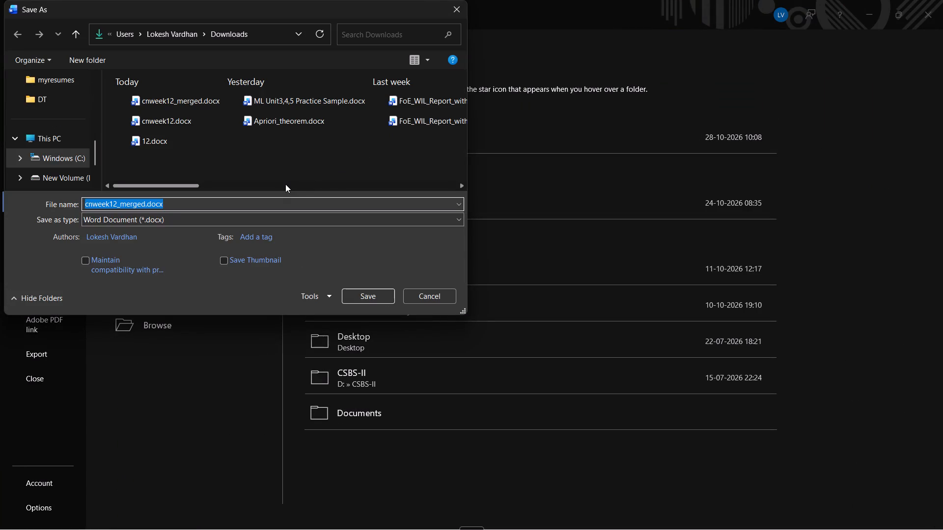
text(complete)
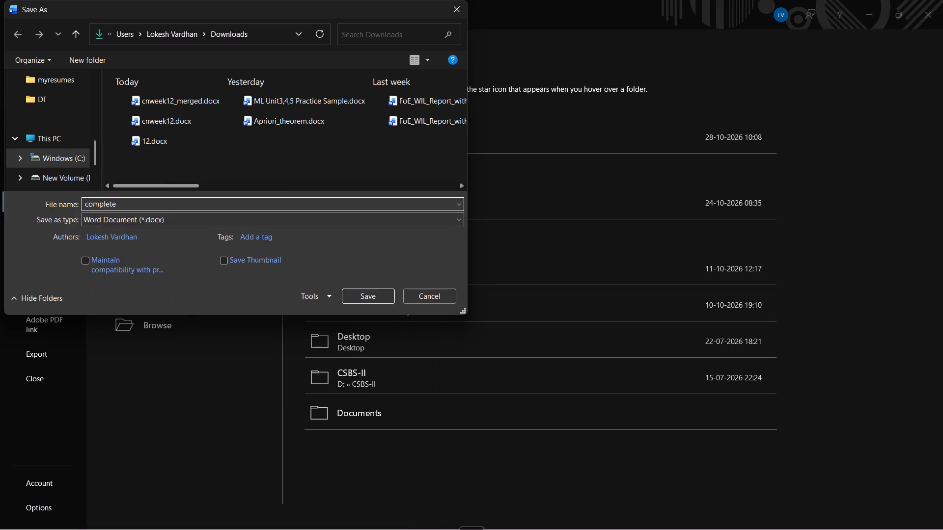
key(l)
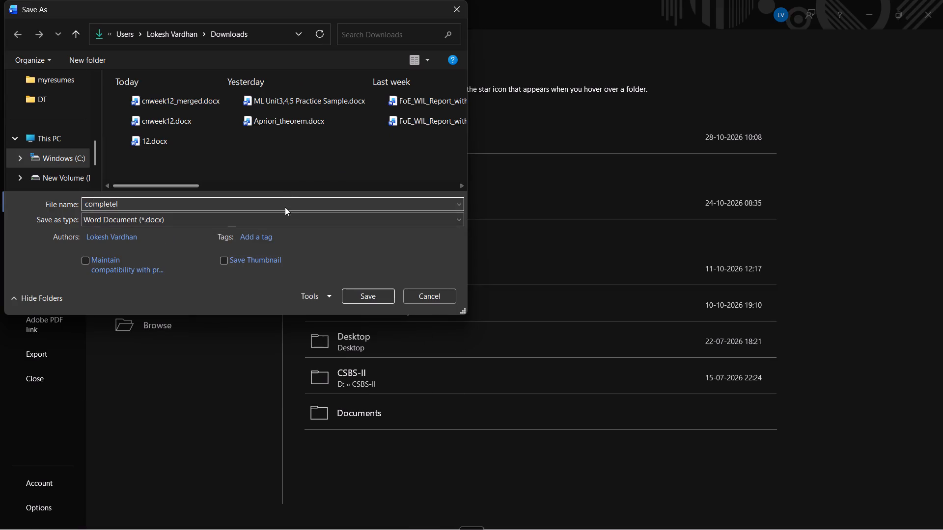
click(359, 300)
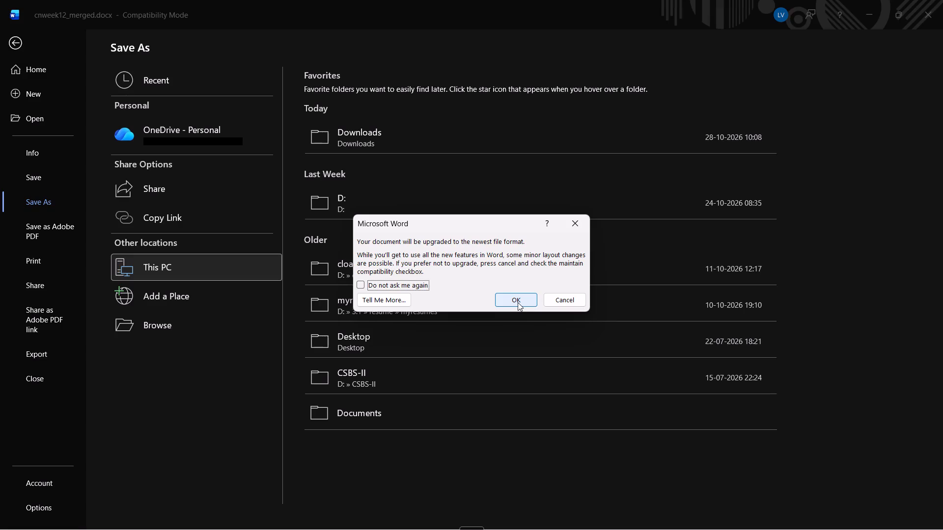
click(518, 302)
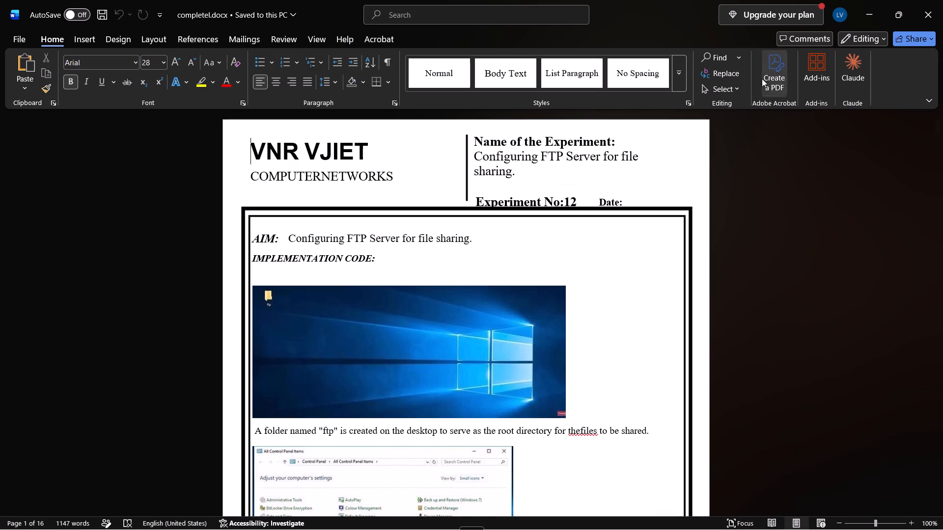
Check the layout of the first pages in the saved document, bring up completel.docx again from Downloads, and close it.
scroll(704, 226, down, 5)
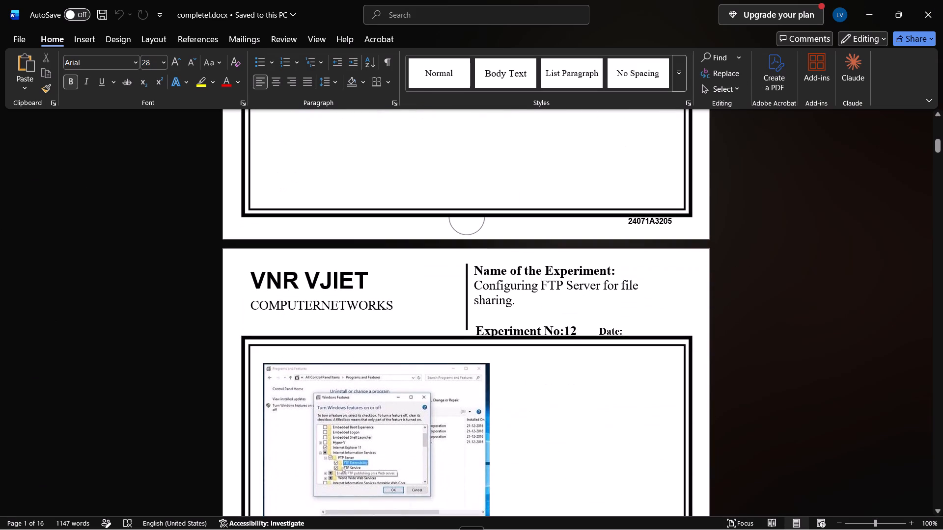
scroll(704, 226, down, 4)
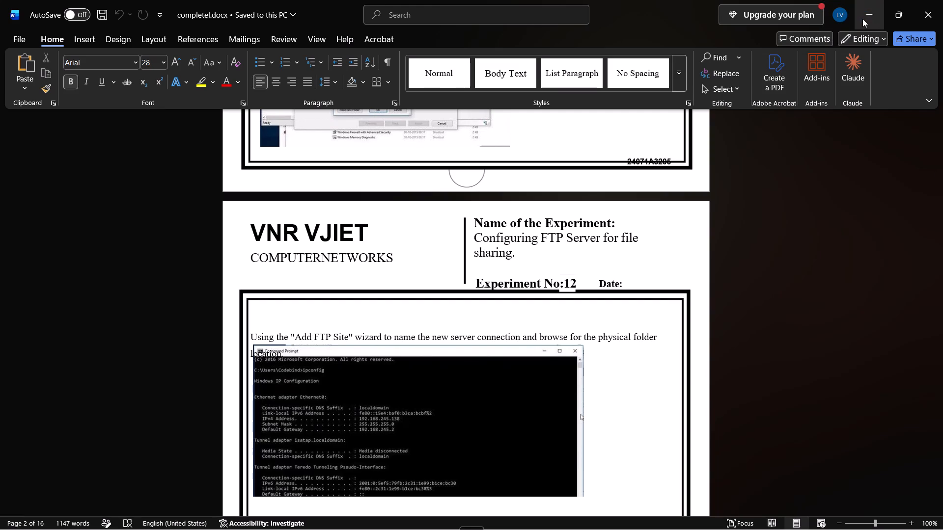
double_click(862, 19)
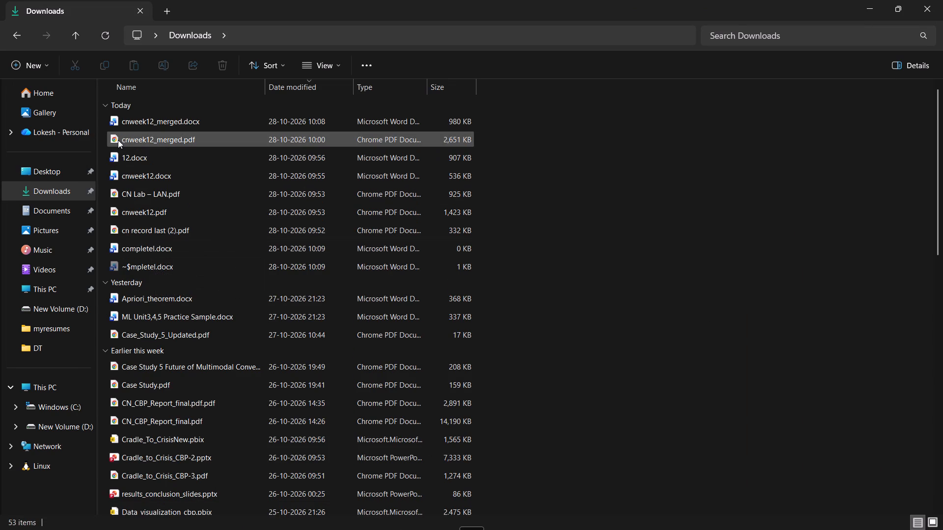
click(56, 185)
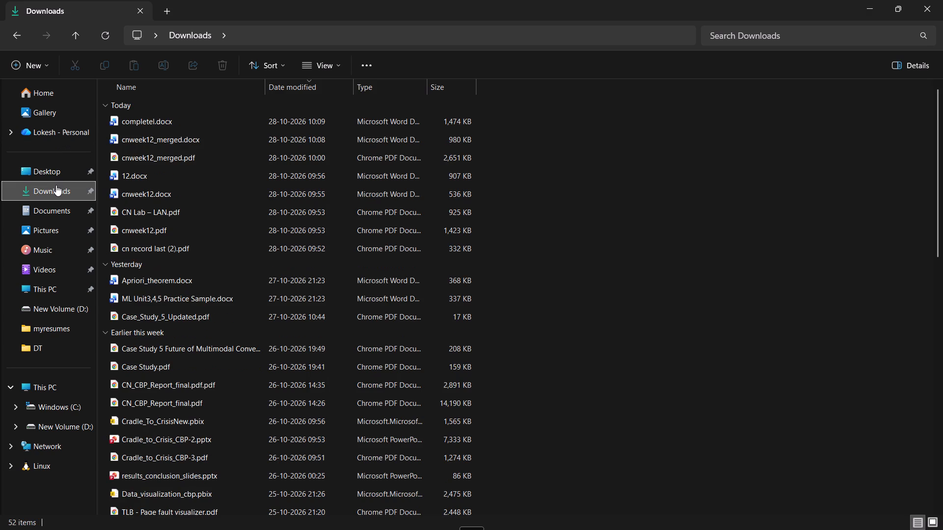
double_click(146, 117)
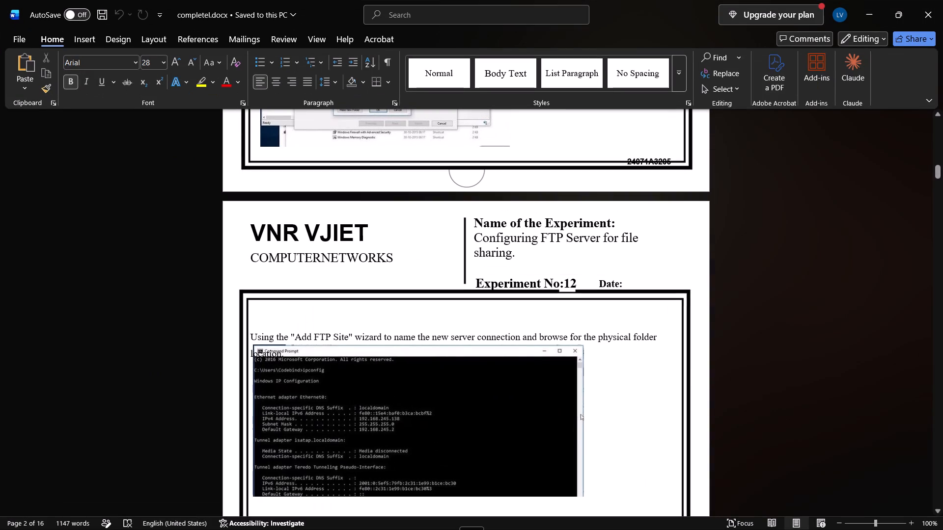
click(936, 0)
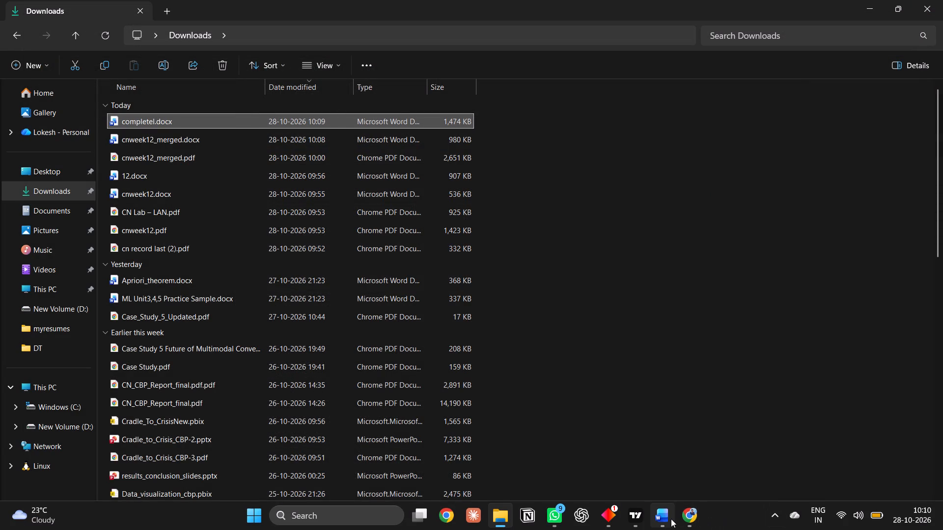
Reopen the saved completel.docx from the Downloads folder.
click(656, 471)
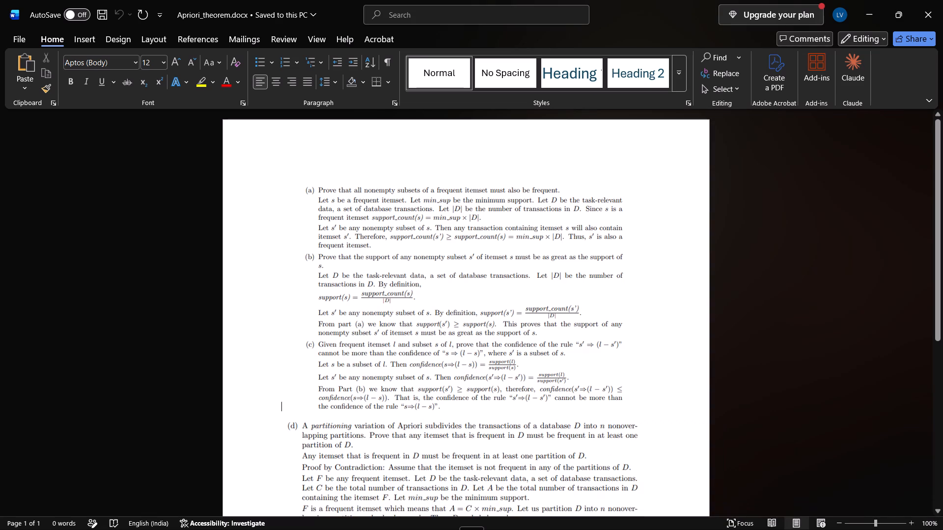
click(868, 13)
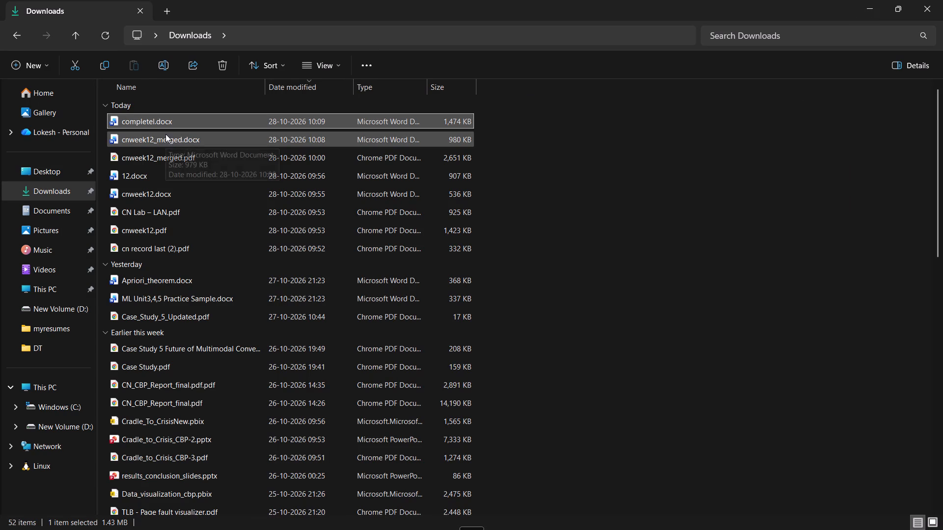
click(150, 120)
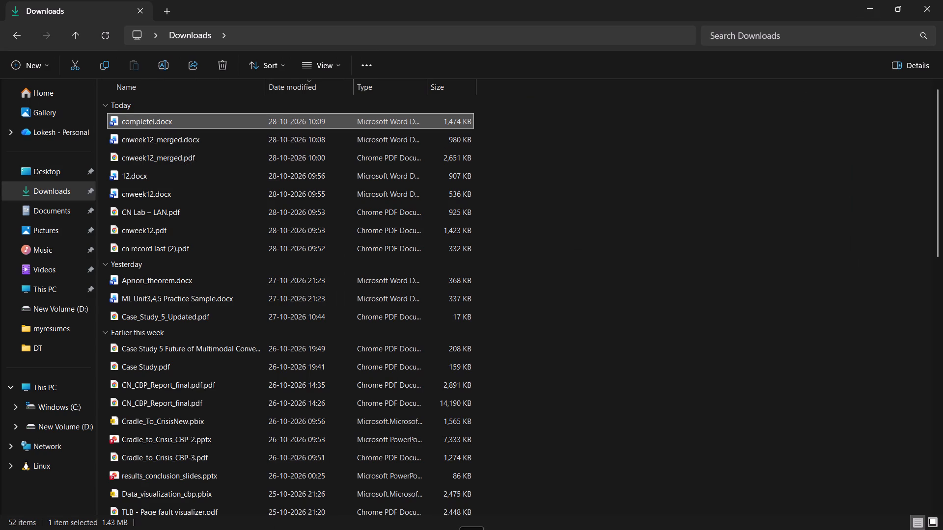
click(260, 113)
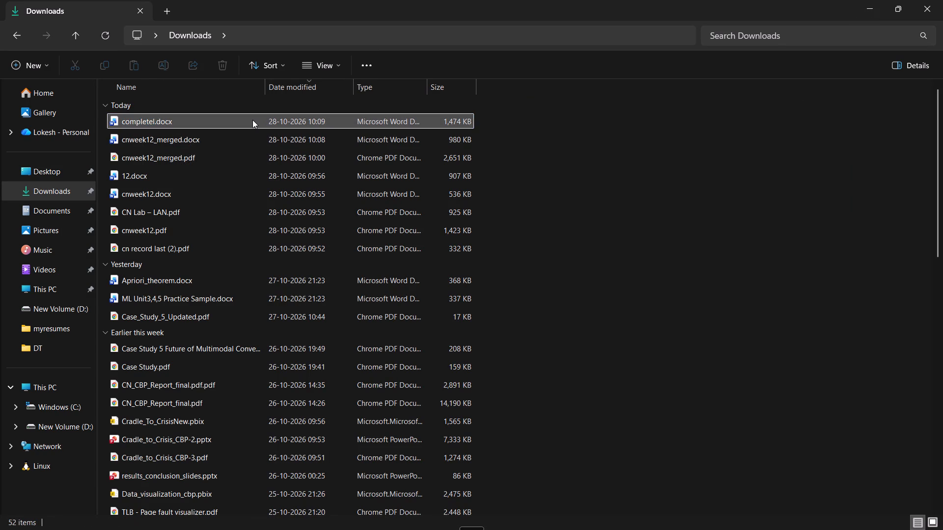
double_click(252, 120)
scroll(501, 221, down, 3)
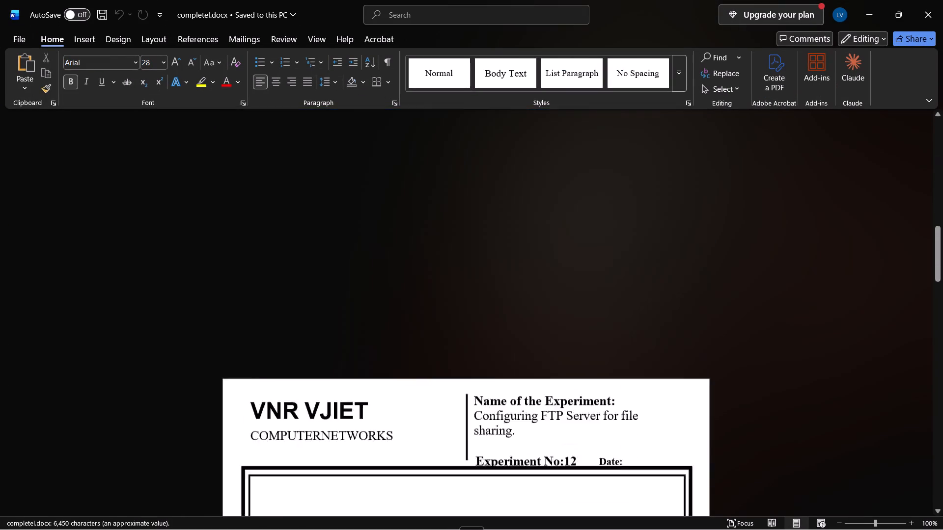
Check the following Experiment 12 pages of completel.docx, and close both it and Apriori_theorem.docx.
scroll(501, 221, down, 4)
click(942, 2)
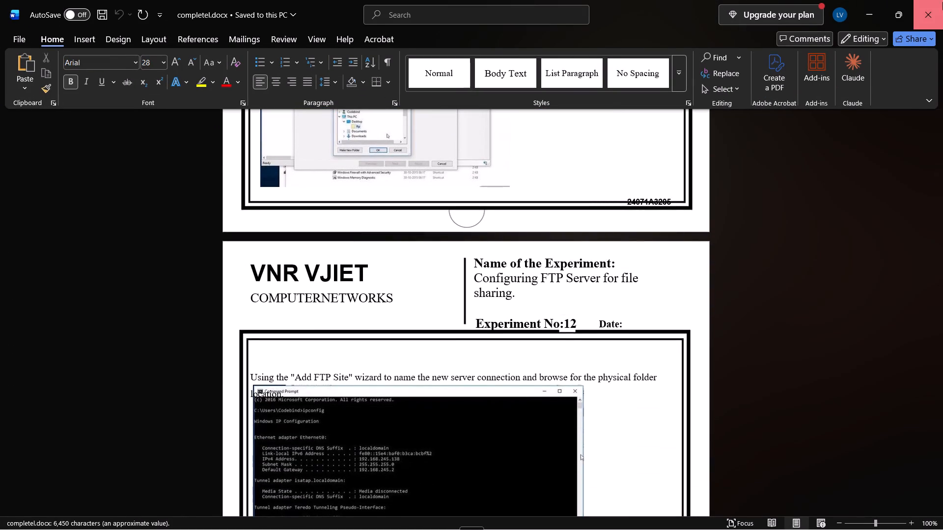
click(942, 0)
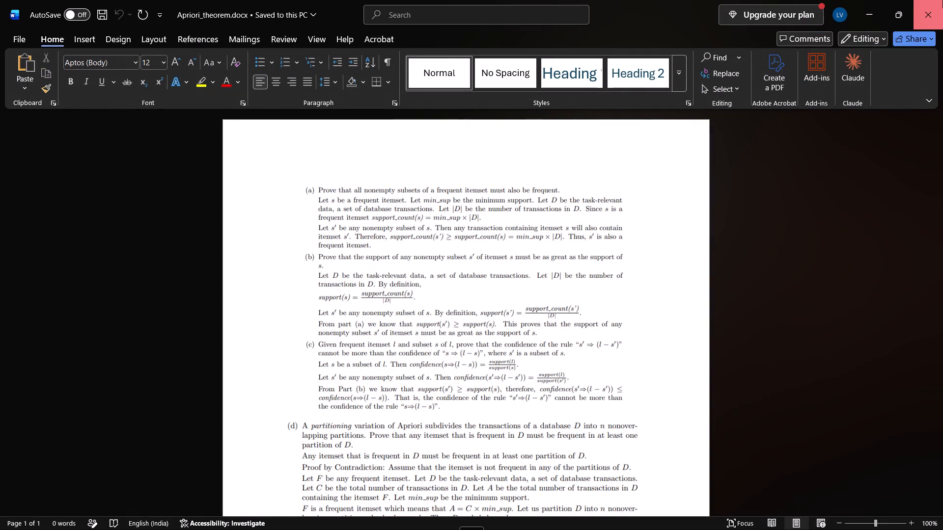
Delete completel.docx from the Downloads folder.
click(247, 120)
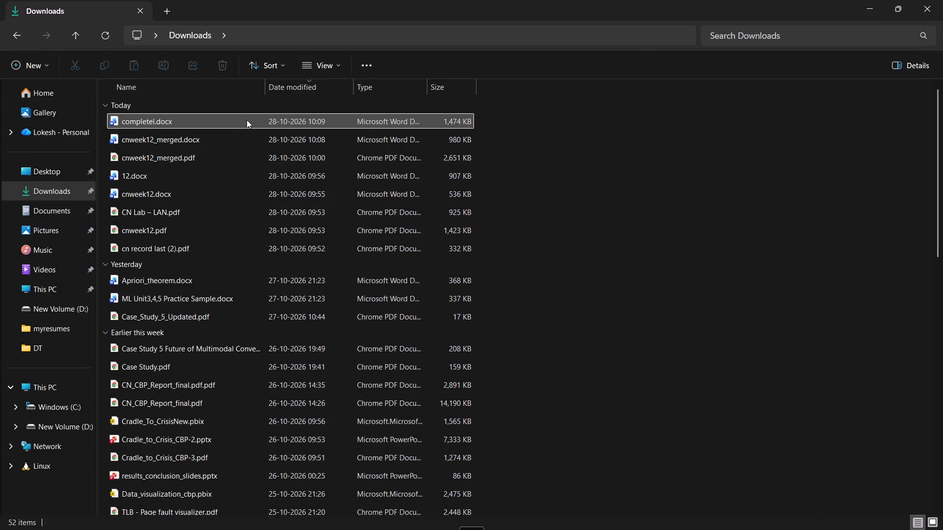
click(219, 61)
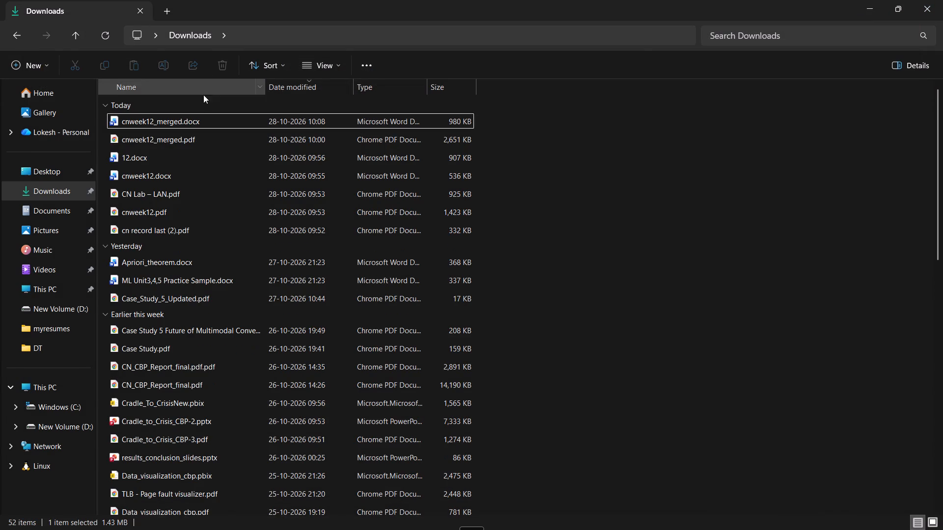
Delete 12.docx, cnweek12.docx, CN Lab – LAN.pdf, cnweek12.pdf and cn record last (2).pdf from the Downloads folder.
drag(105, 157, 173, 229)
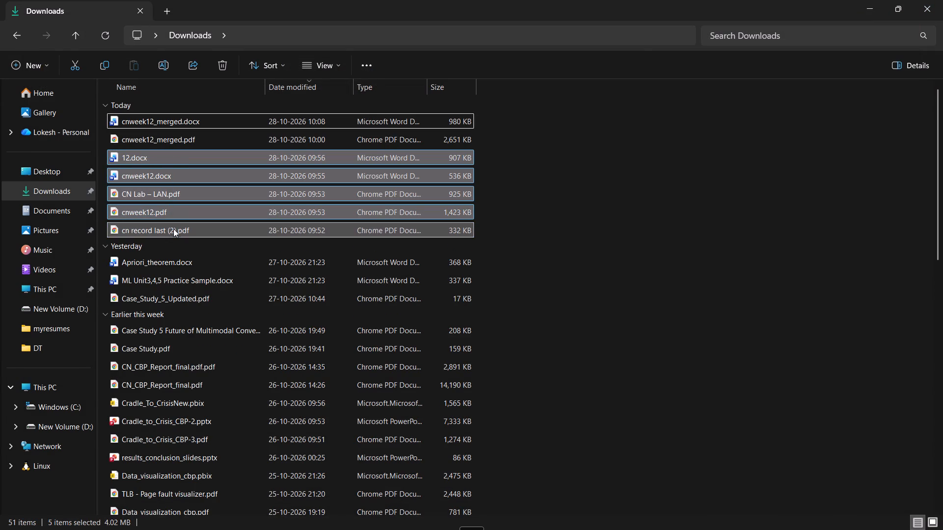
key(Delete)
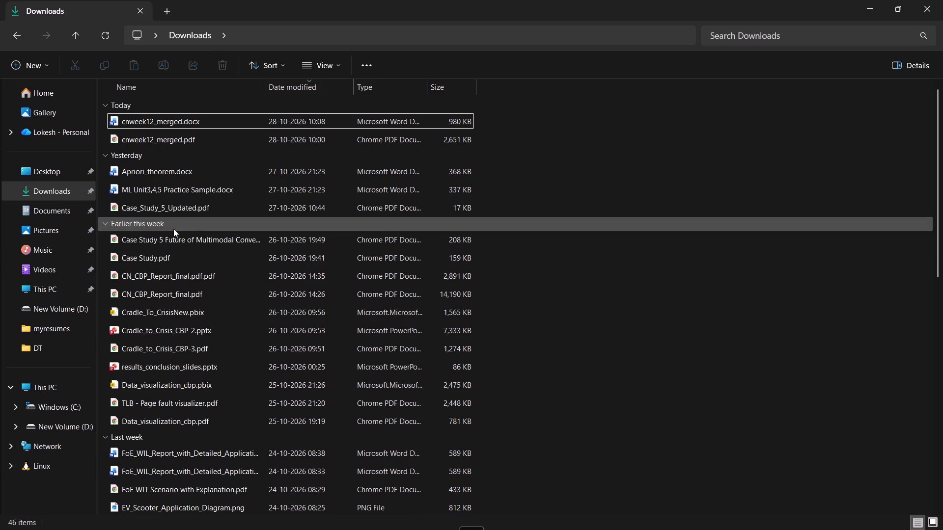
Open cnweek12_merged.docx from Downloads, check its first page down to the roll number footer, and minimize the document.
double_click(190, 125)
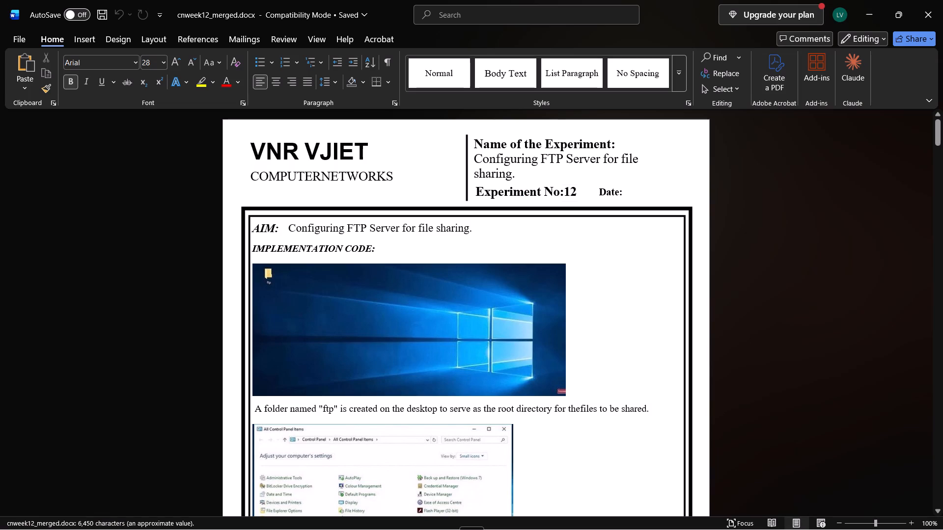
scroll(668, 235, down, 5)
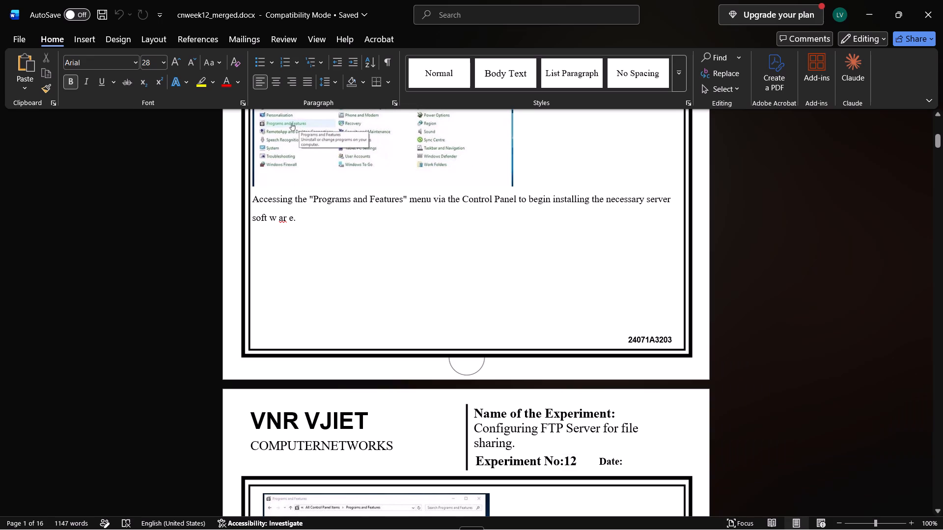
click(866, 0)
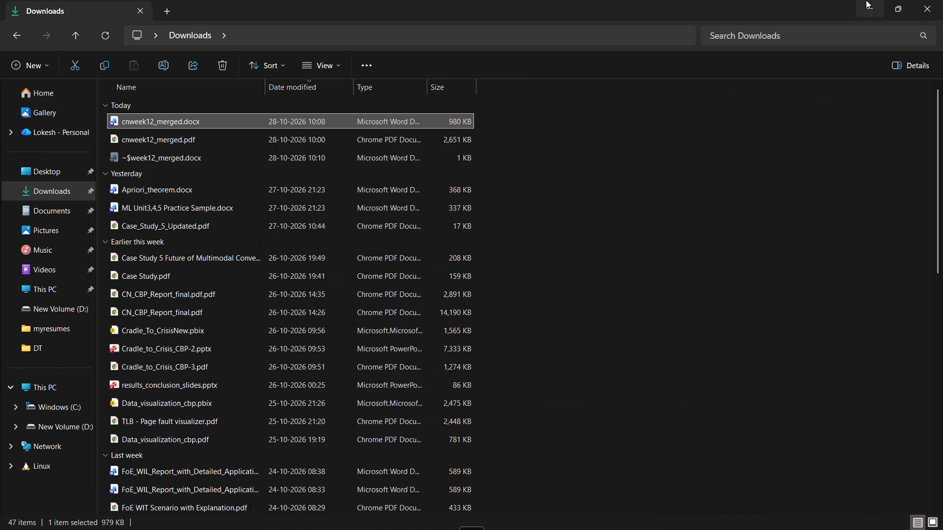
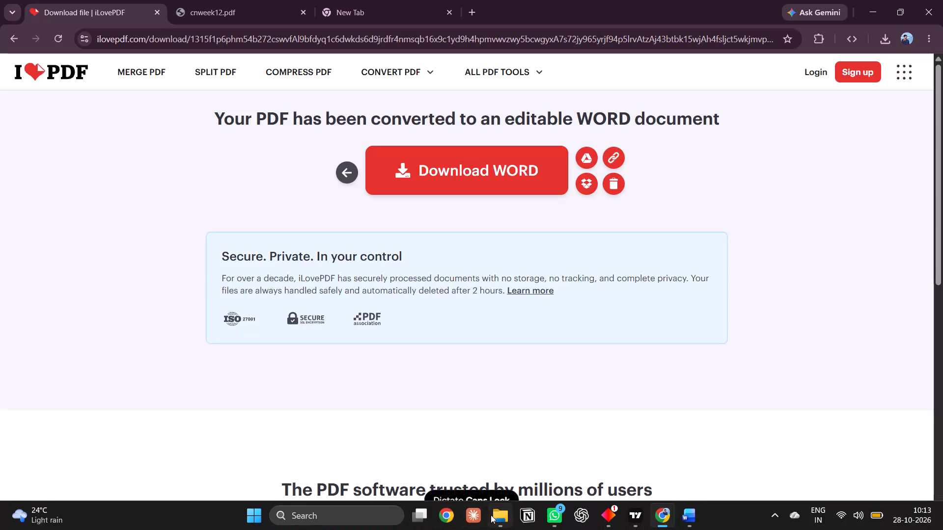
Return to the Downloads folder and close the open cnweek12_merged.docx document.
click(496, 515)
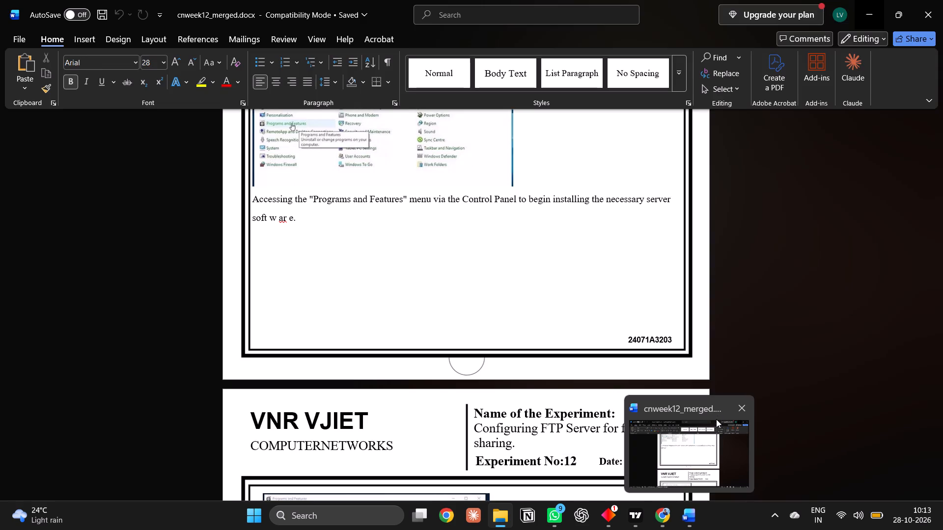
click(739, 405)
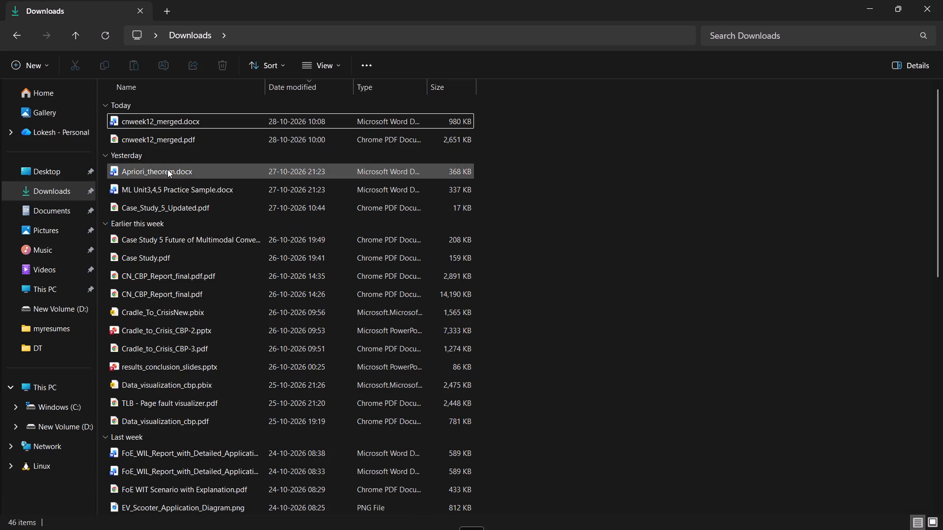
Select both cnweek12_merged.docx and cnweek12_merged.pdf in the Downloads folder.
drag(104, 116, 155, 131)
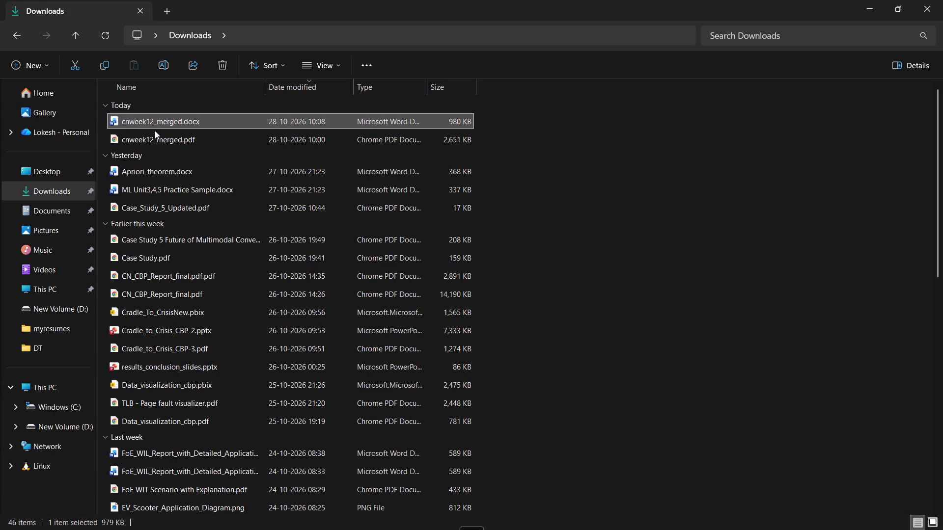
drag(103, 120, 145, 138)
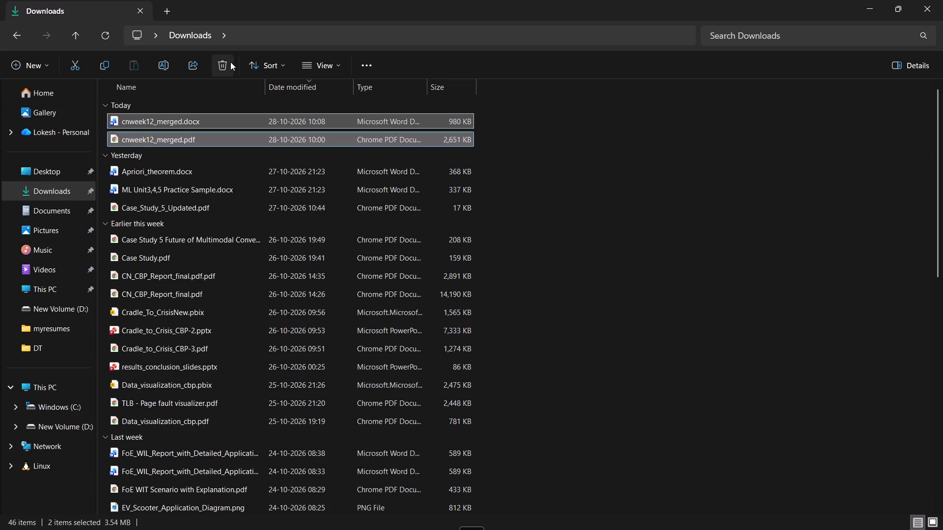
Delete the selected cnweek12_merged.docx and cnweek12_merged.pdf from the Downloads folder.
click(221, 67)
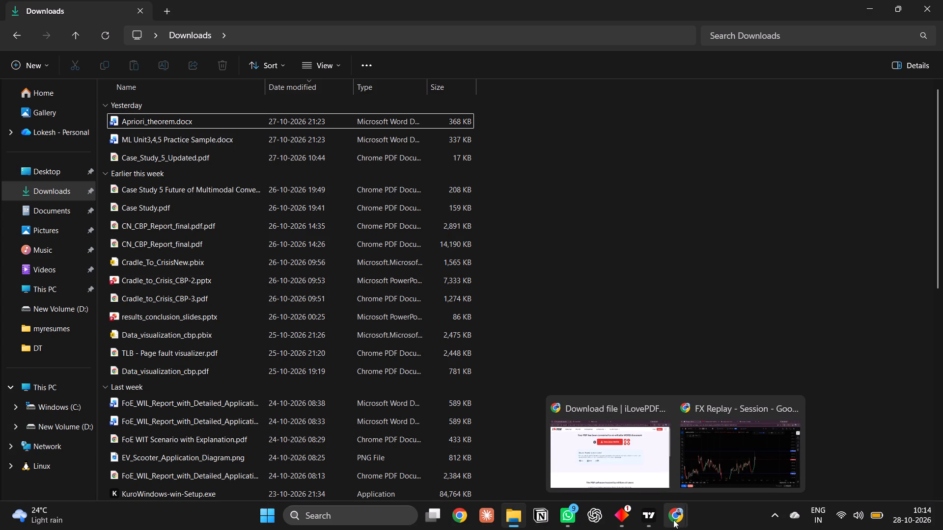
Switch to TradingView, reset the XAUUSD one-minute chart view to check the price action, and minimize the window.
click(652, 521)
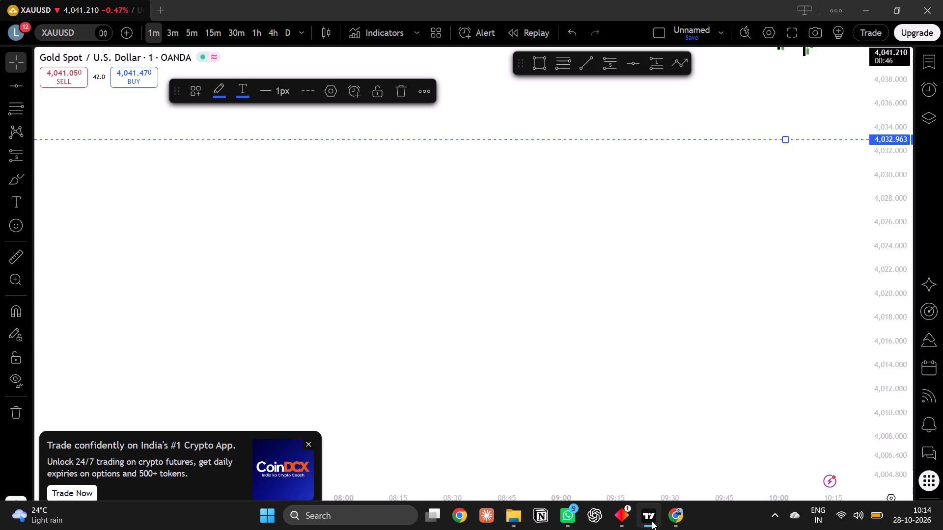
right_click(671, 336)
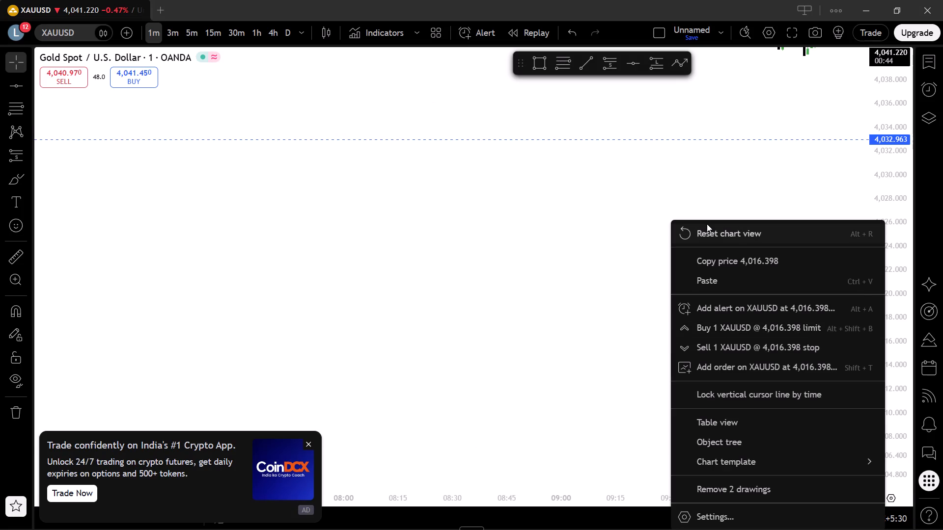
click(707, 230)
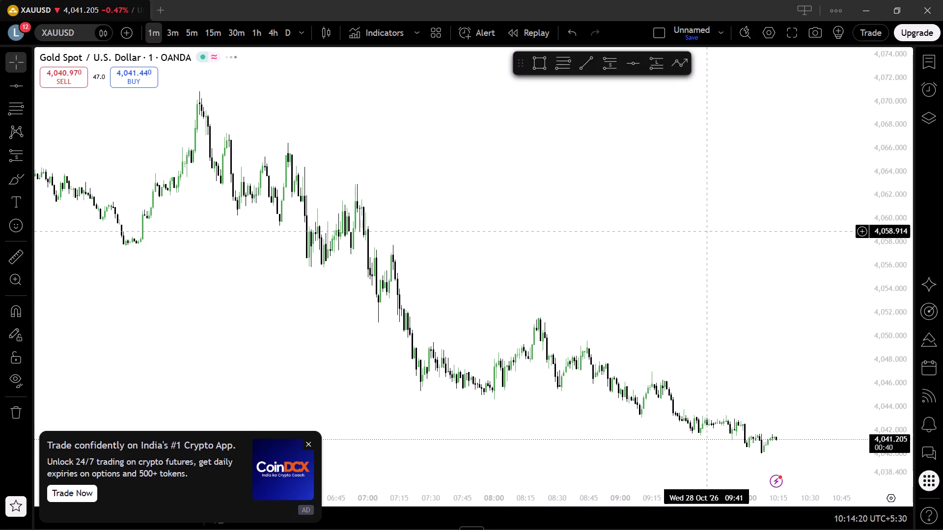
click(867, 5)
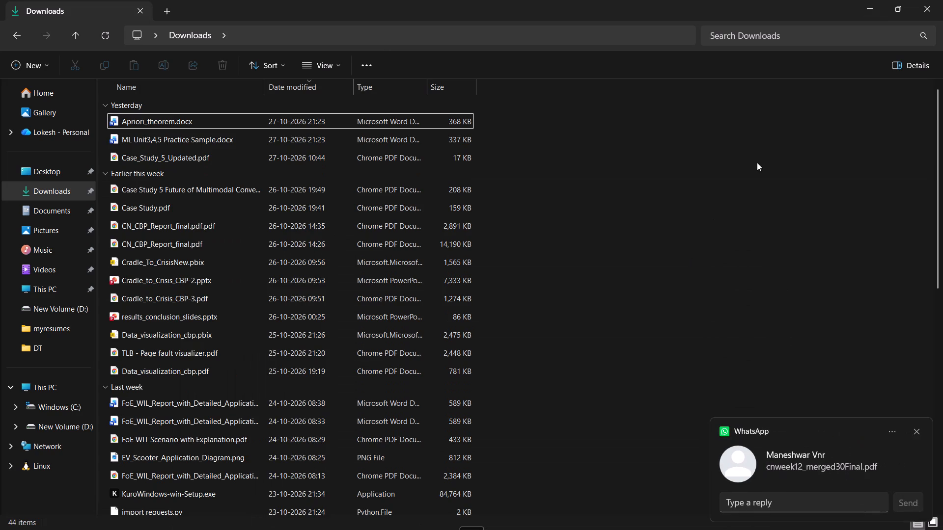